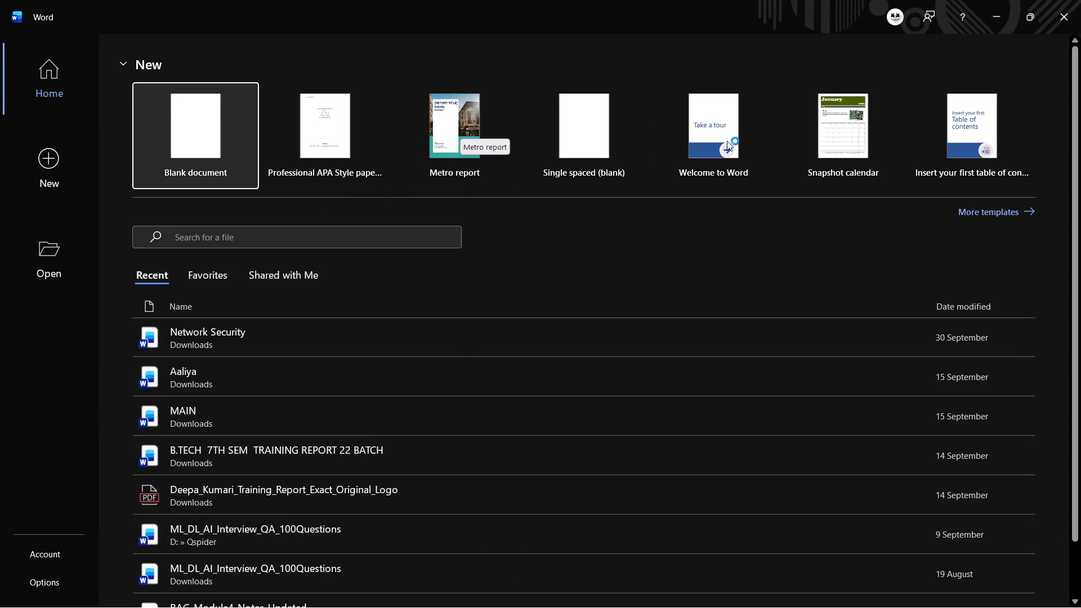
Browse the available templates and search the online templates for "computer".
left_click(985, 210)
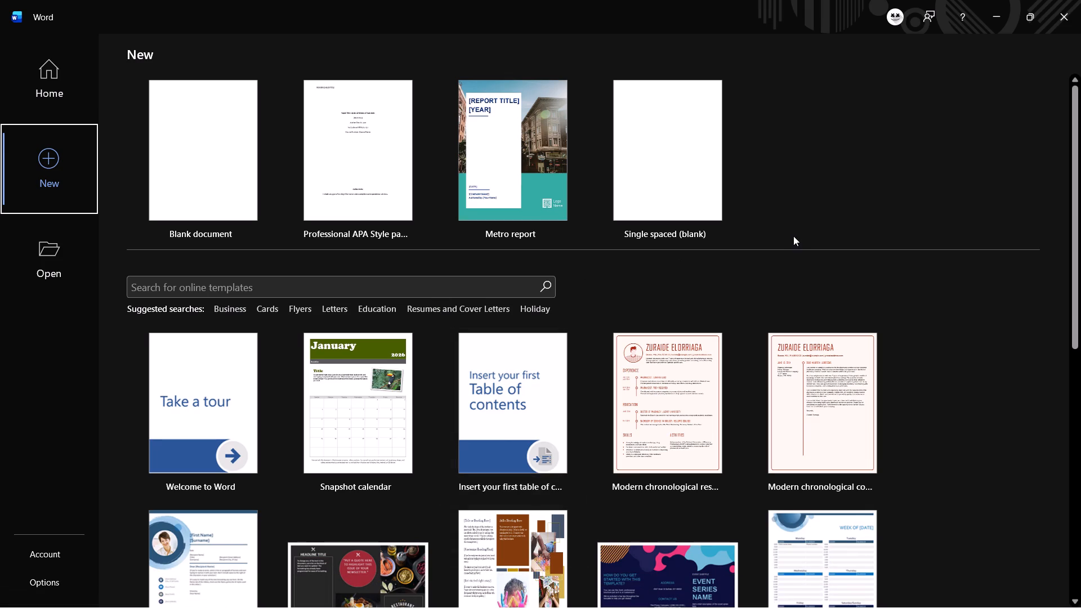
scroll(794, 242, "down", 3)
scroll(759, 270, "down", 1)
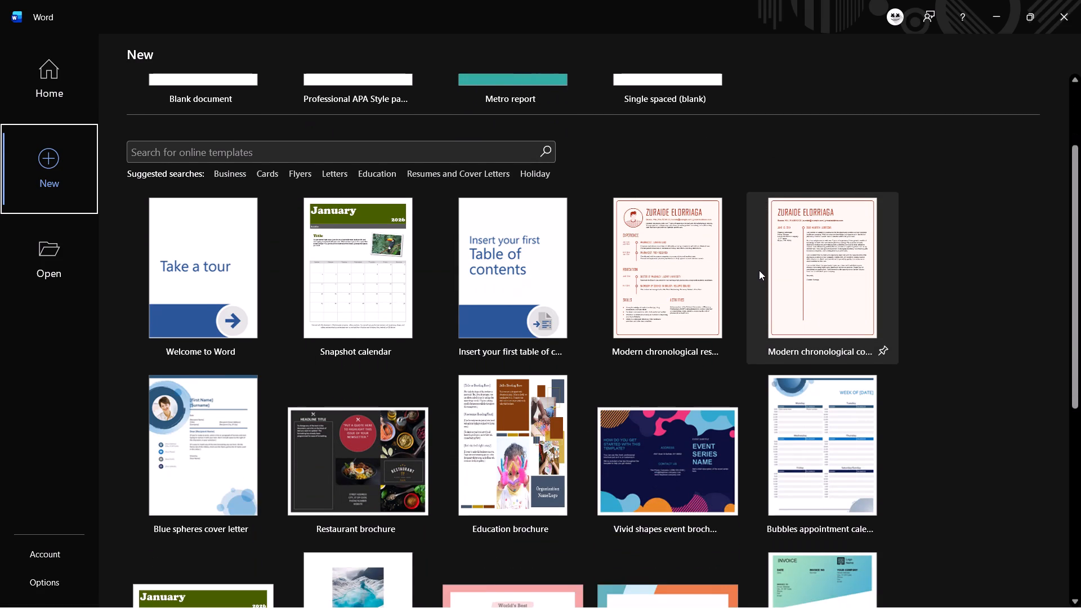
scroll(759, 270, "down", 3)
scroll(761, 271, "up", 4)
scroll(756, 261, "down", 1)
scroll(756, 261, "up", 1)
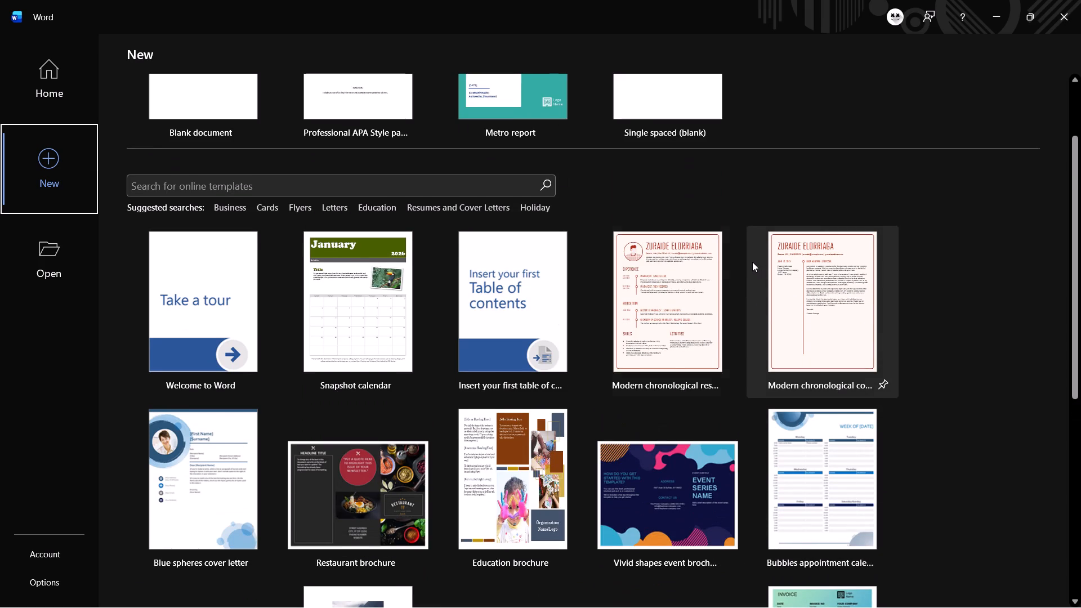
left_click(430, 184)
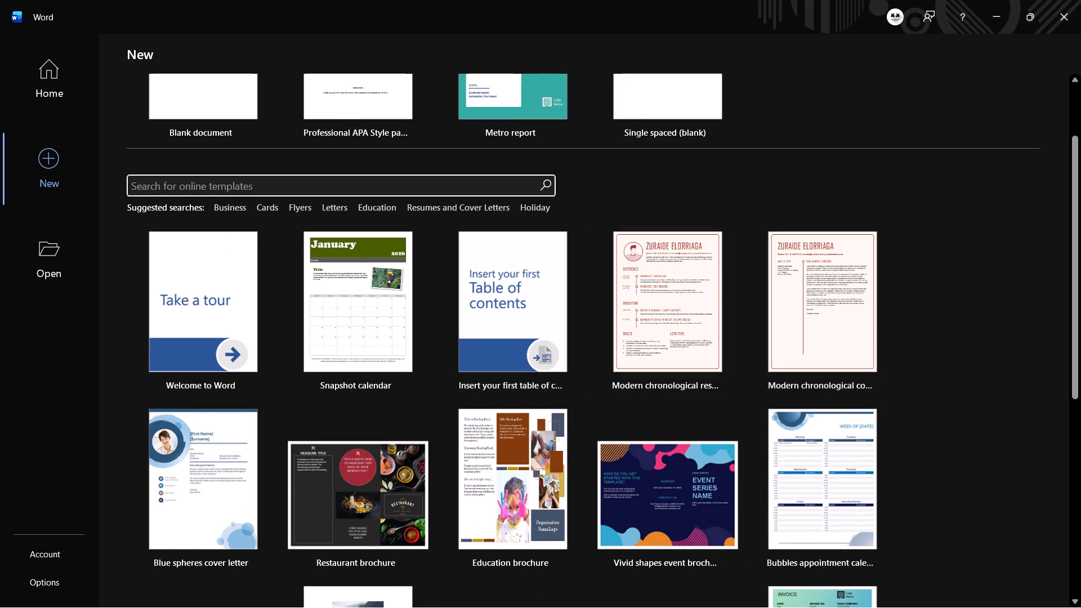
type("computer")
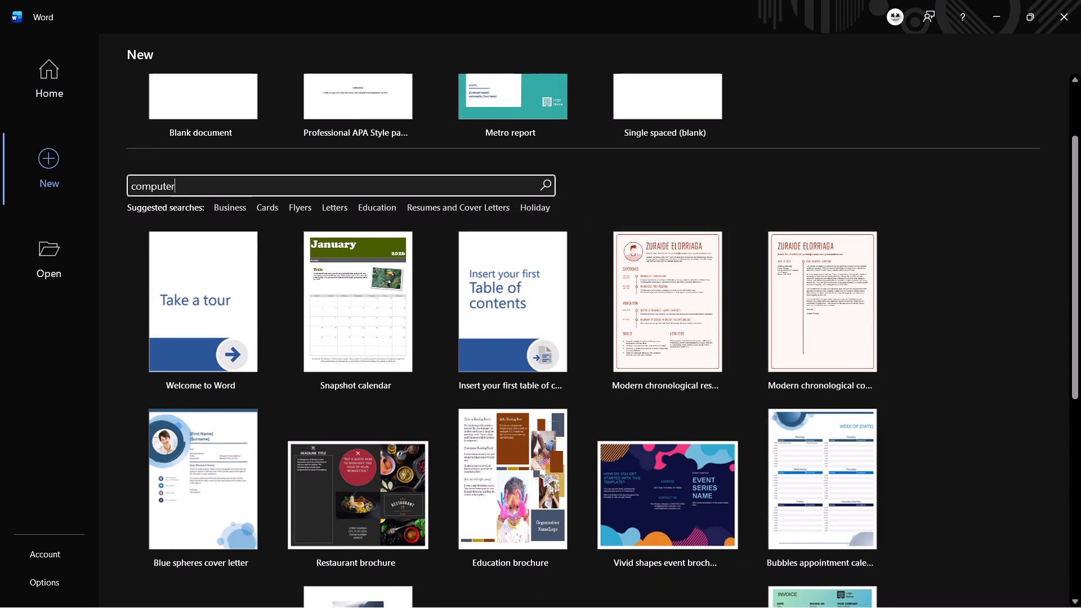
key("Return")
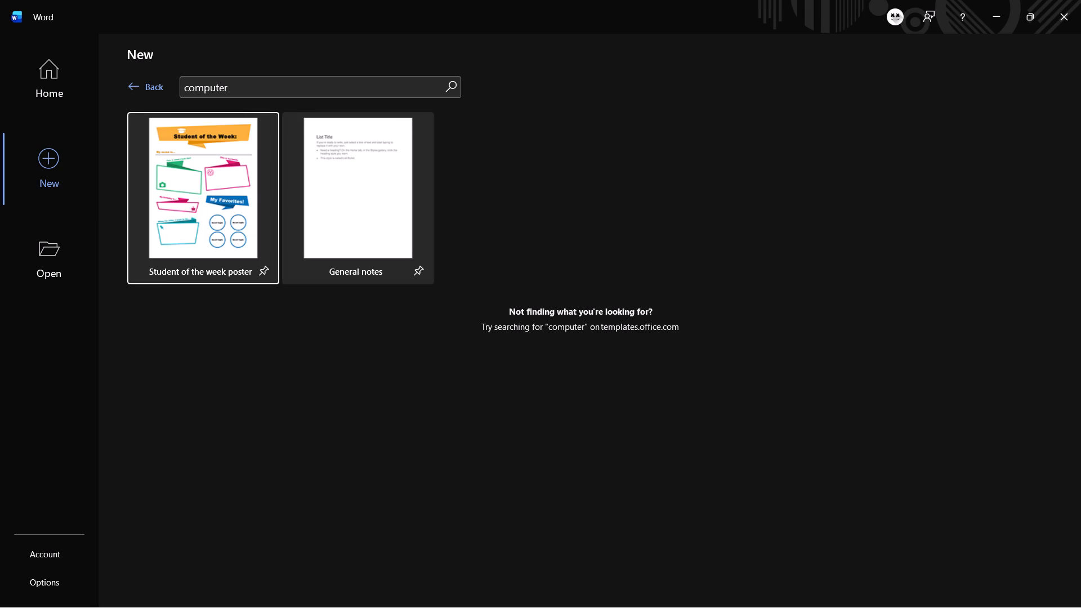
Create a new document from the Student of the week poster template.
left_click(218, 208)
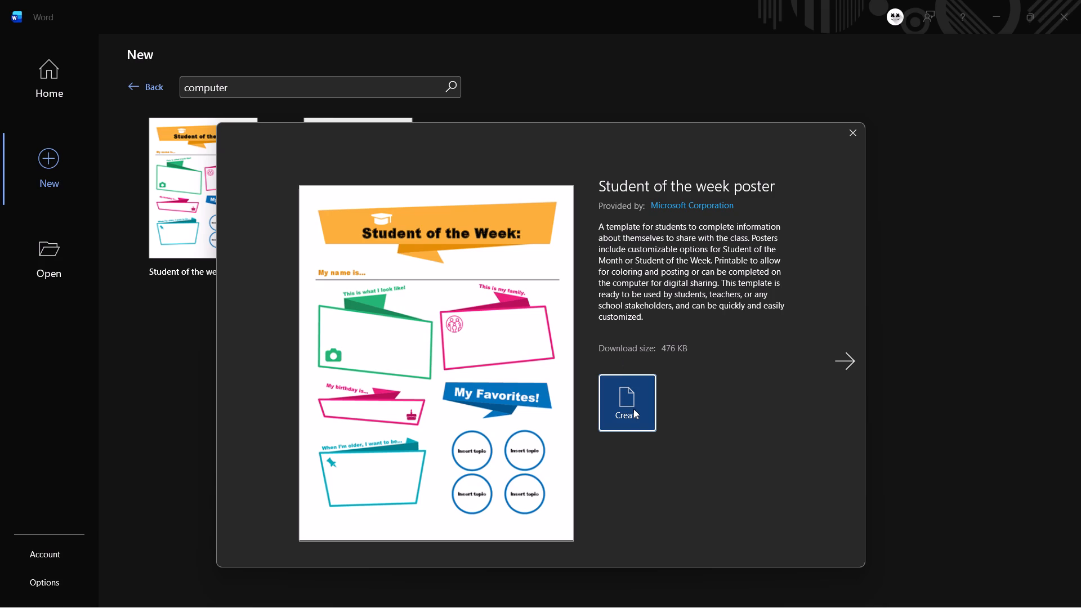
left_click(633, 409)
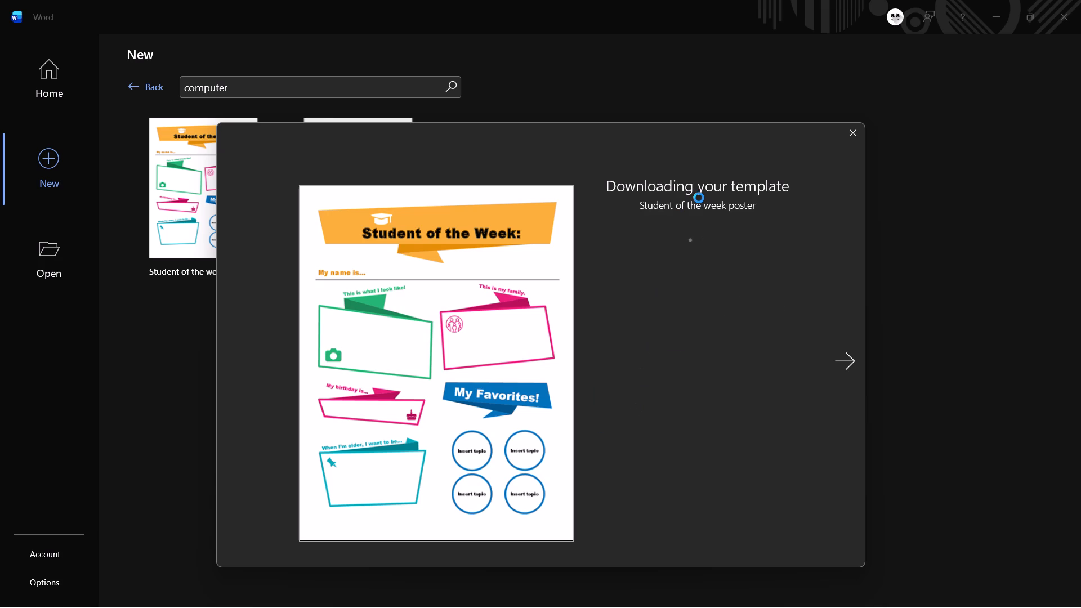
Look through the new poster document to examine its headings, picture frames and topic circles.
scroll(538, 302, "down", 1)
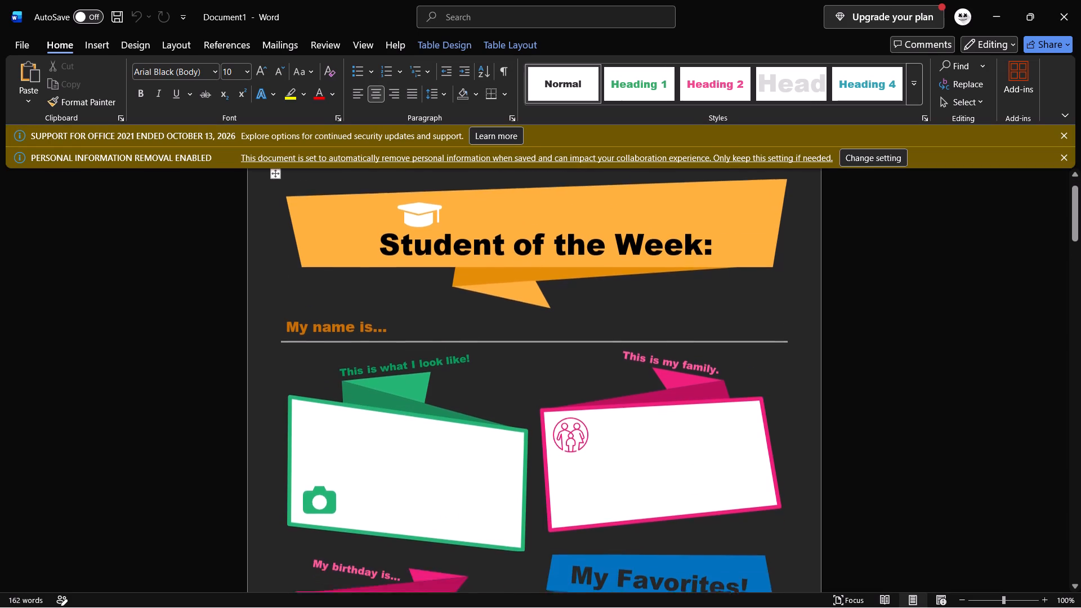
scroll(538, 302, "down", 2)
scroll(539, 304, "up", 1)
scroll(539, 305, "down", 5)
scroll(539, 306, "up", 2)
scroll(539, 306, "down", 1)
scroll(539, 306, "up", 1)
scroll(539, 306, "down", 4)
scroll(542, 307, "up", 1)
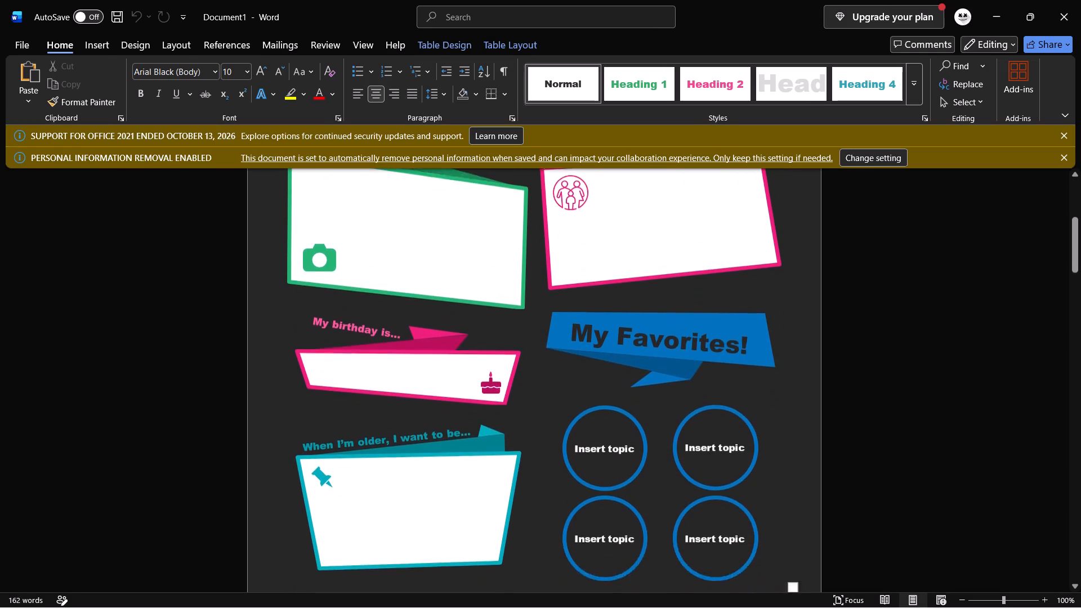
scroll(542, 307, "down", 1)
scroll(542, 307, "up", 1)
scroll(542, 307, "down", 2)
scroll(543, 307, "up", 4)
scroll(543, 303, "down", 3)
scroll(543, 303, "up", 4)
scroll(543, 303, "down", 2)
scroll(543, 303, "up", 1)
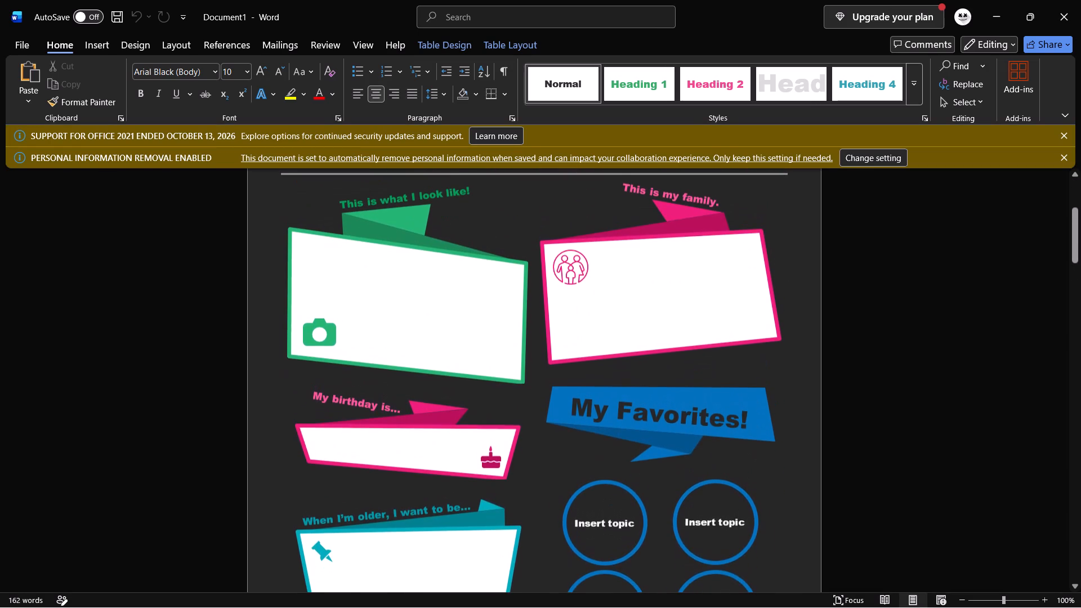
scroll(543, 303, "up", 7)
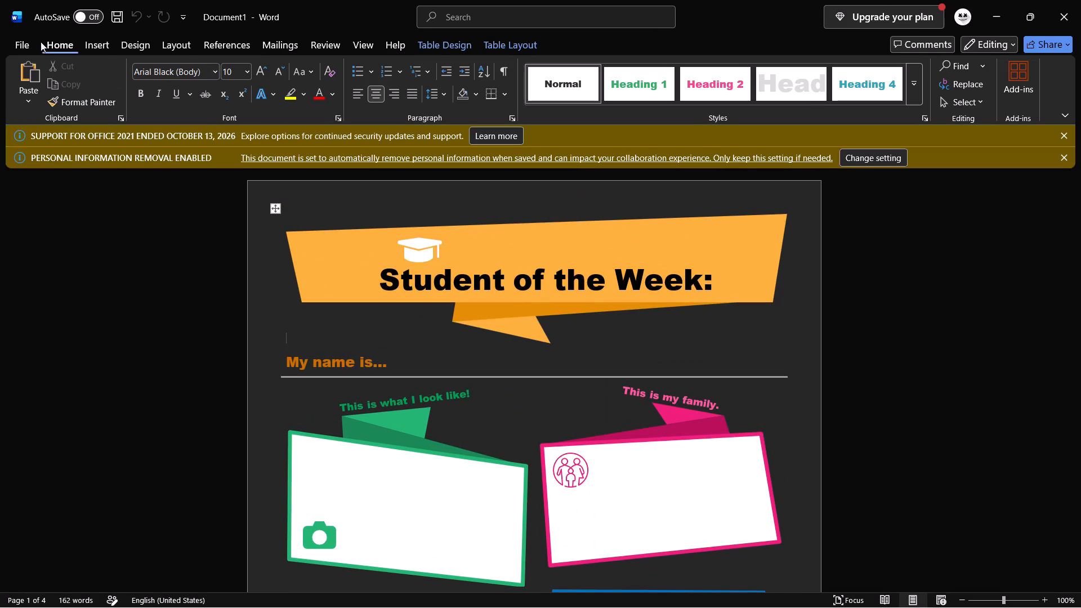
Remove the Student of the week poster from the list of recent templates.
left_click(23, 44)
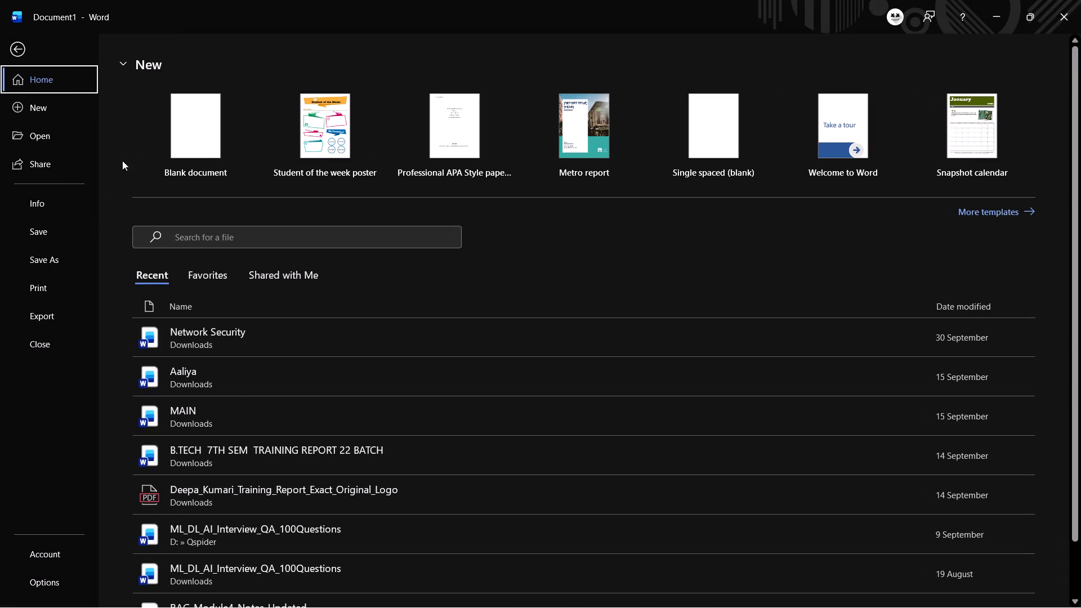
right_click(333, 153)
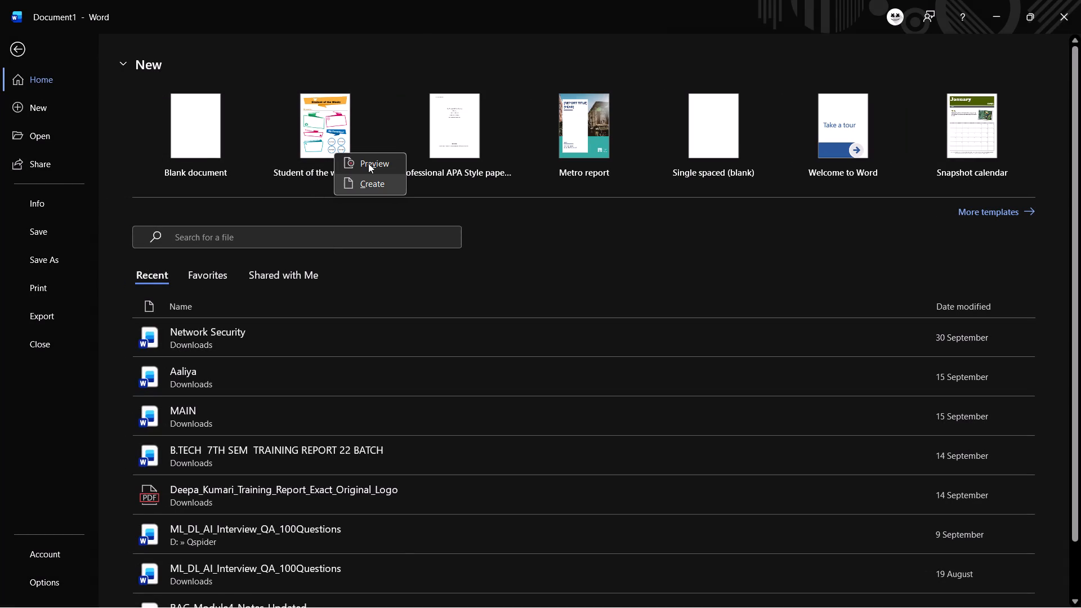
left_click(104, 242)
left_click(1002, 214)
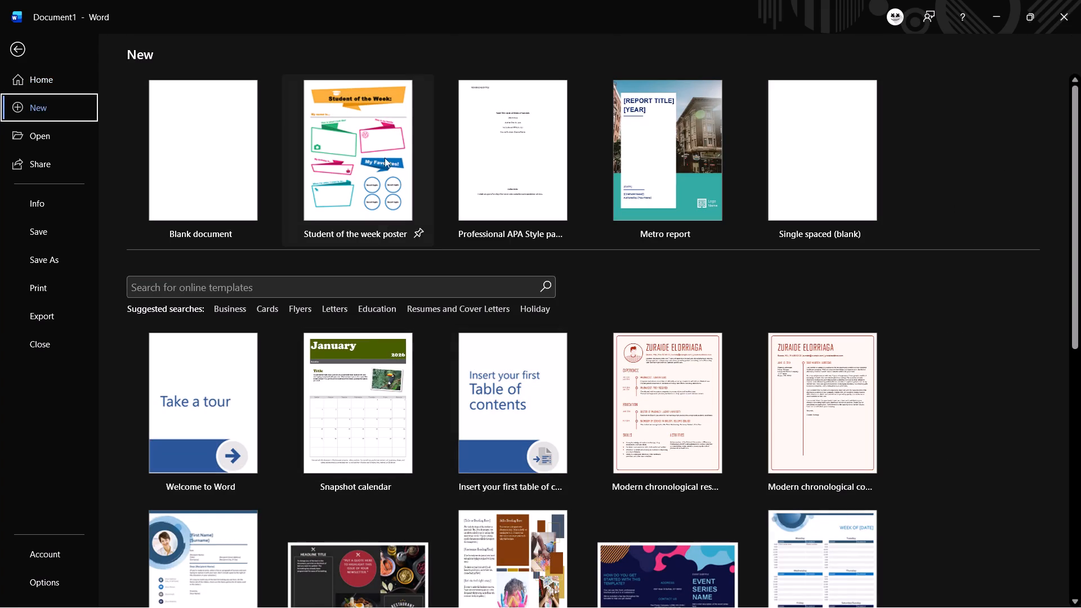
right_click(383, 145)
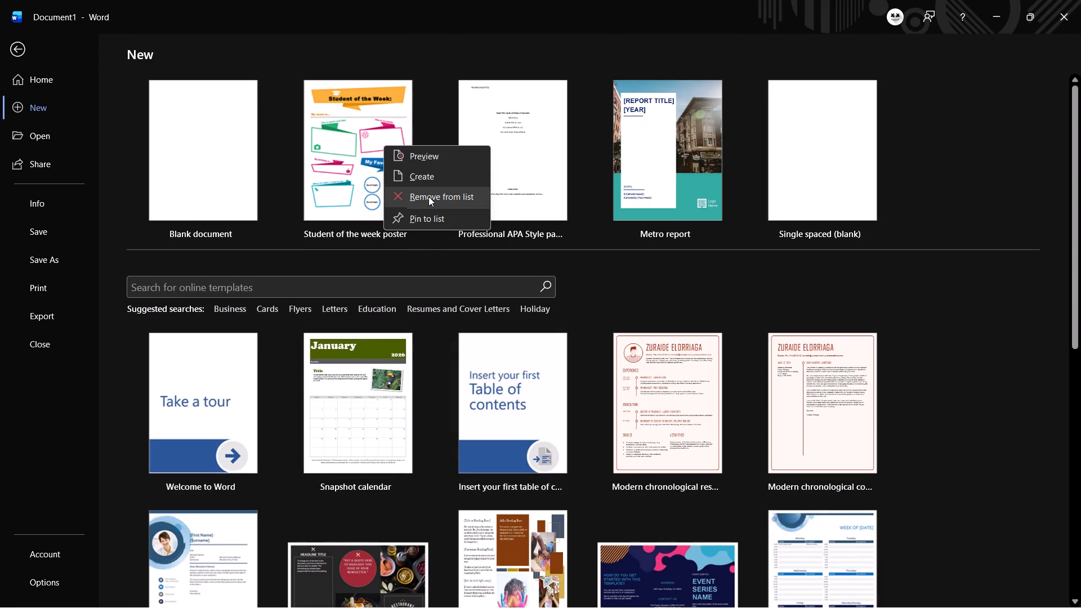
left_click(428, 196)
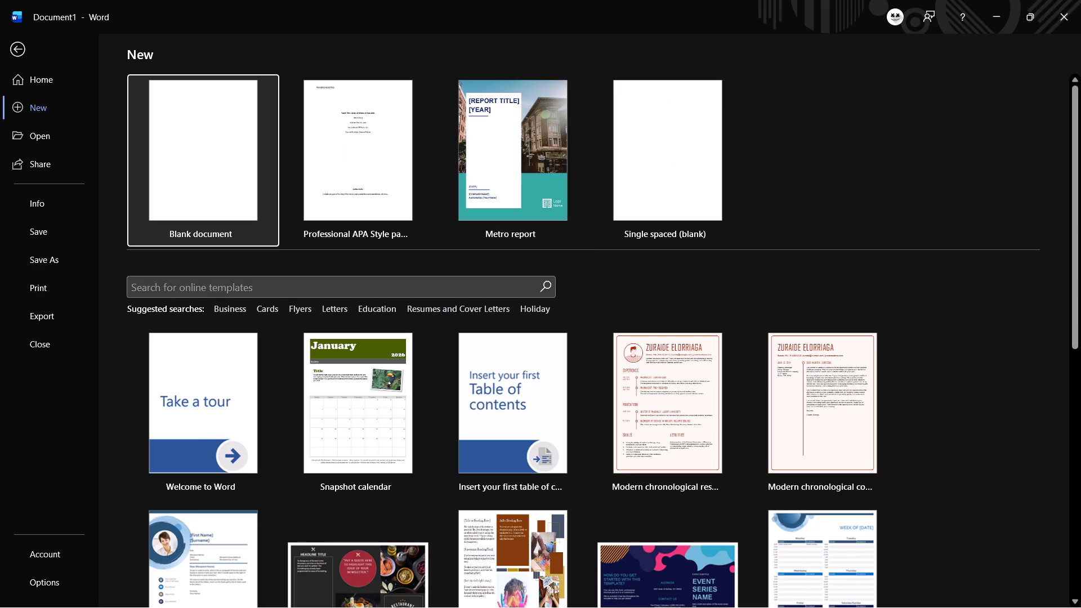
Browse the Education template category and create a new document from the Education minutes template.
left_click(344, 284)
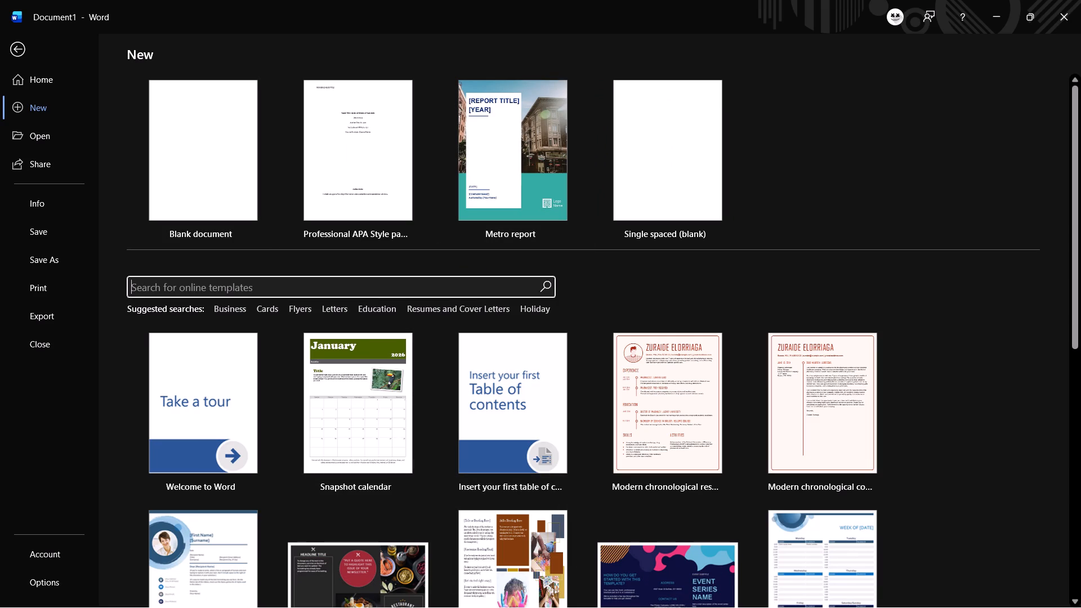
left_click(374, 309)
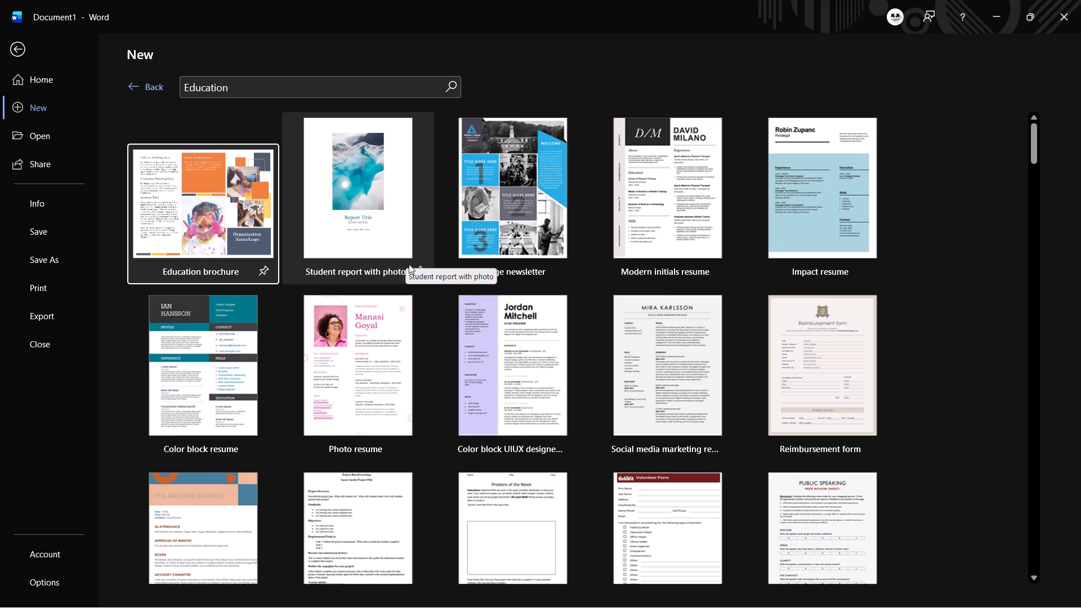
scroll(409, 264, "down", 4)
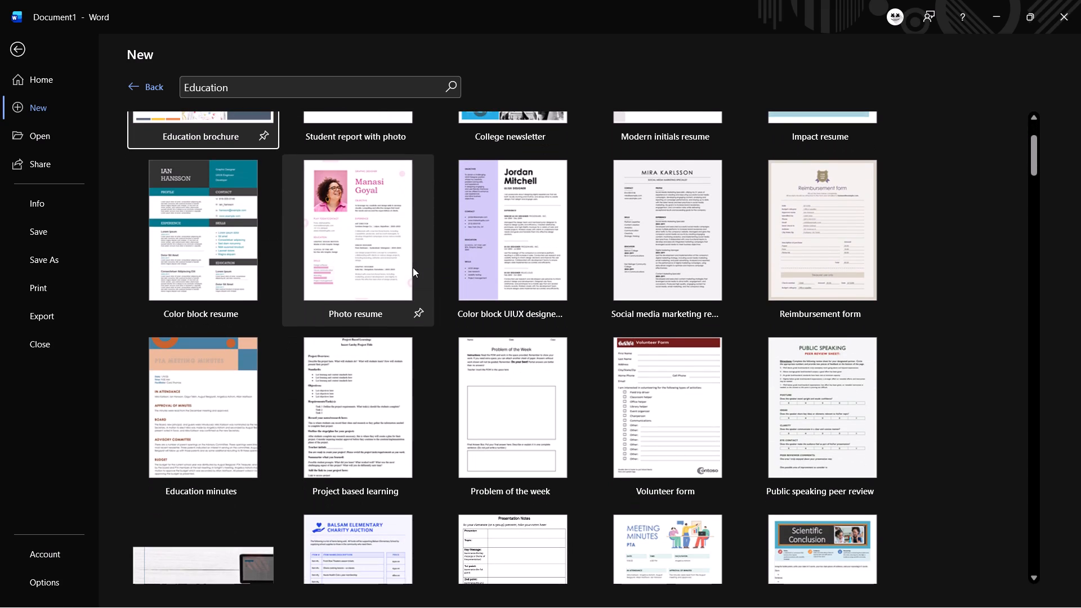
scroll(413, 267, "down", 4)
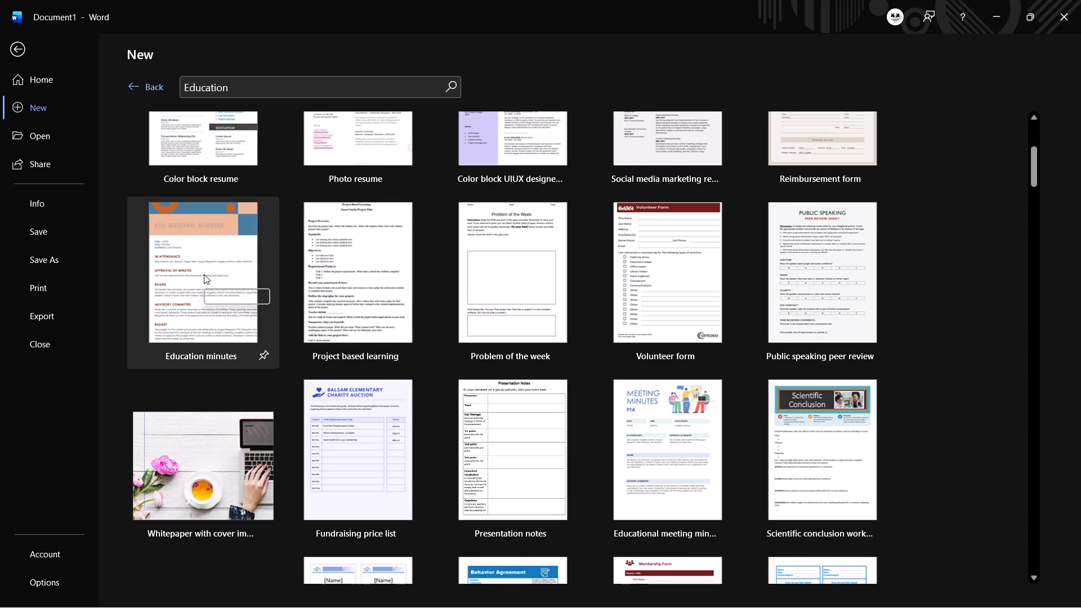
scroll(354, 383, "down", 2)
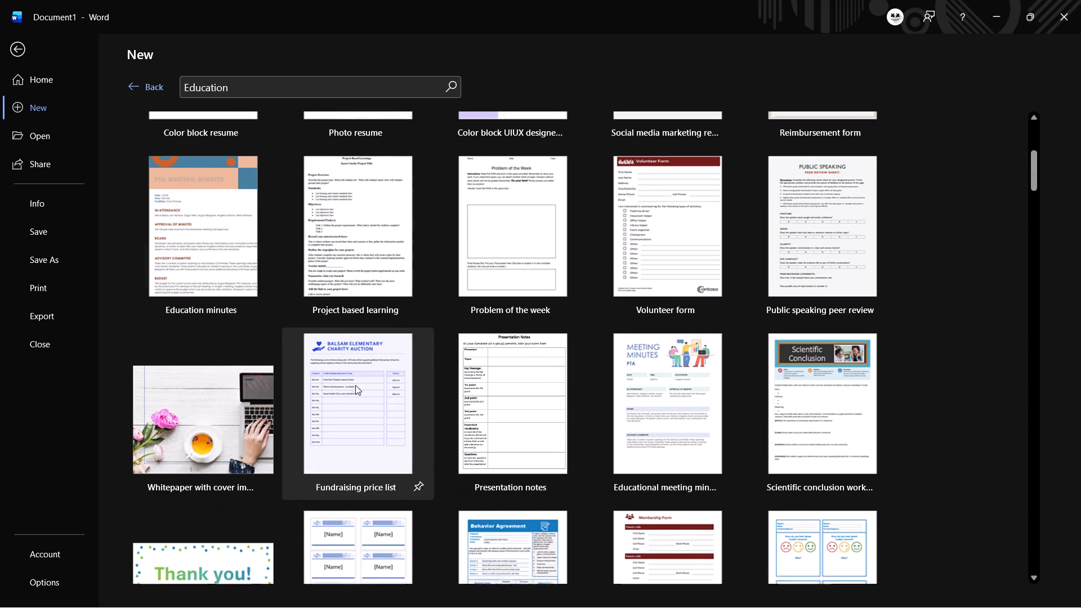
scroll(356, 385, "down", 1)
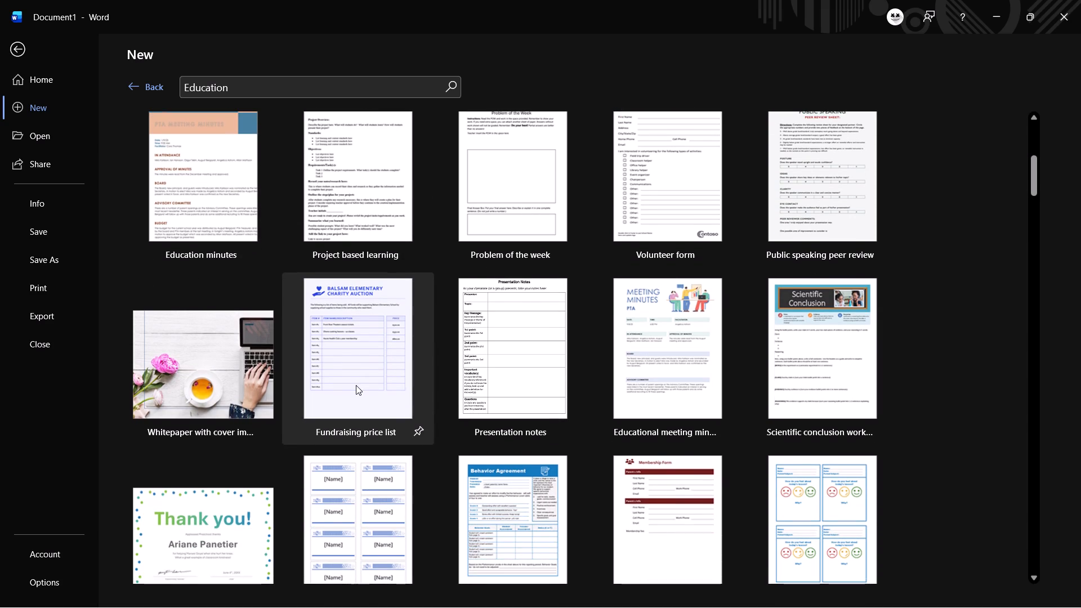
scroll(356, 385, "up", 2)
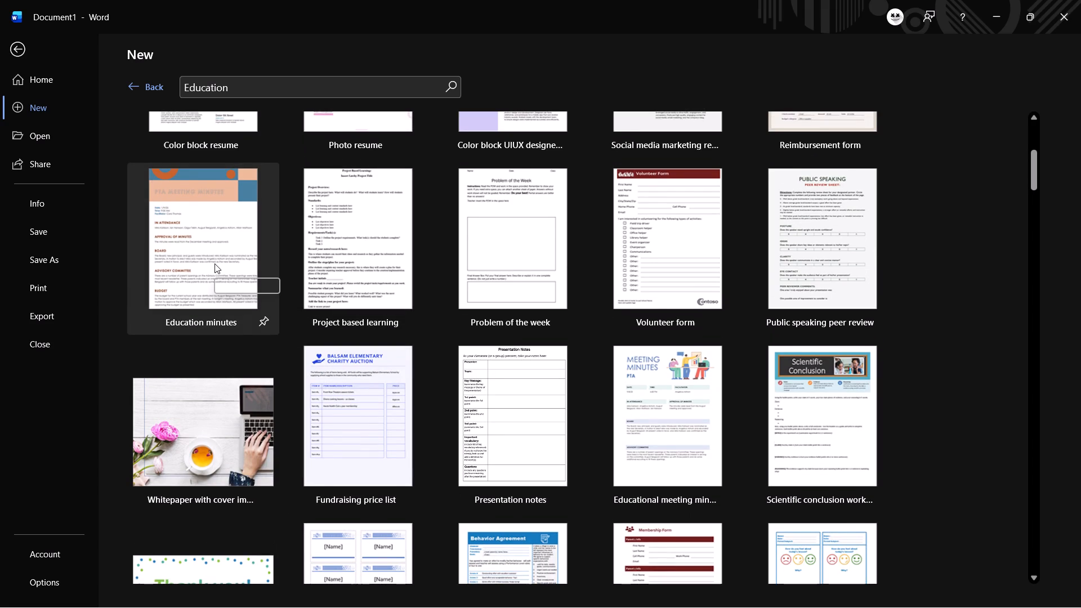
left_click(215, 263)
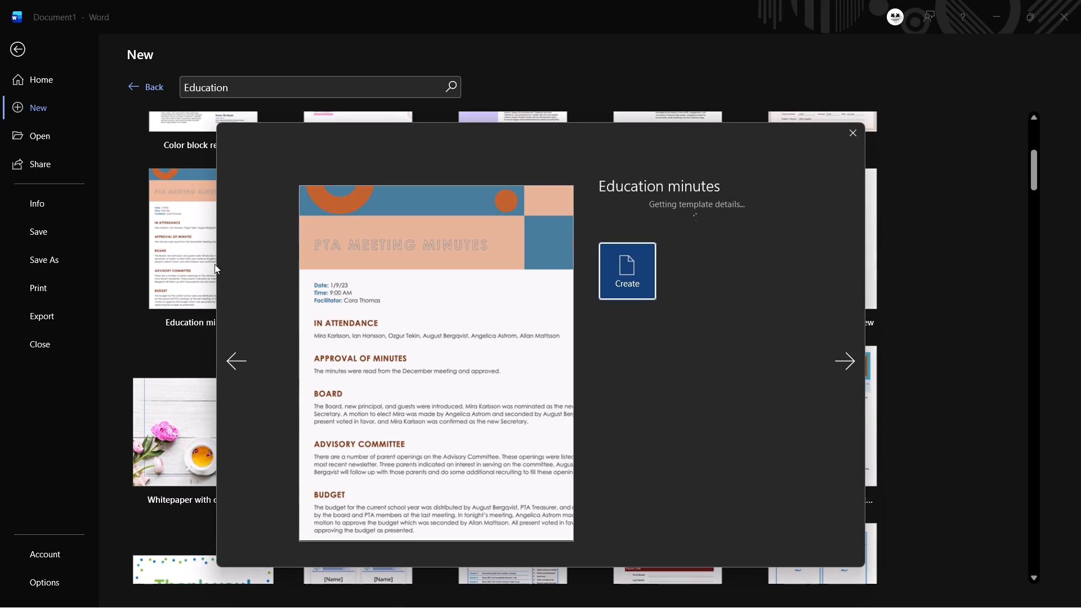
left_click(636, 347)
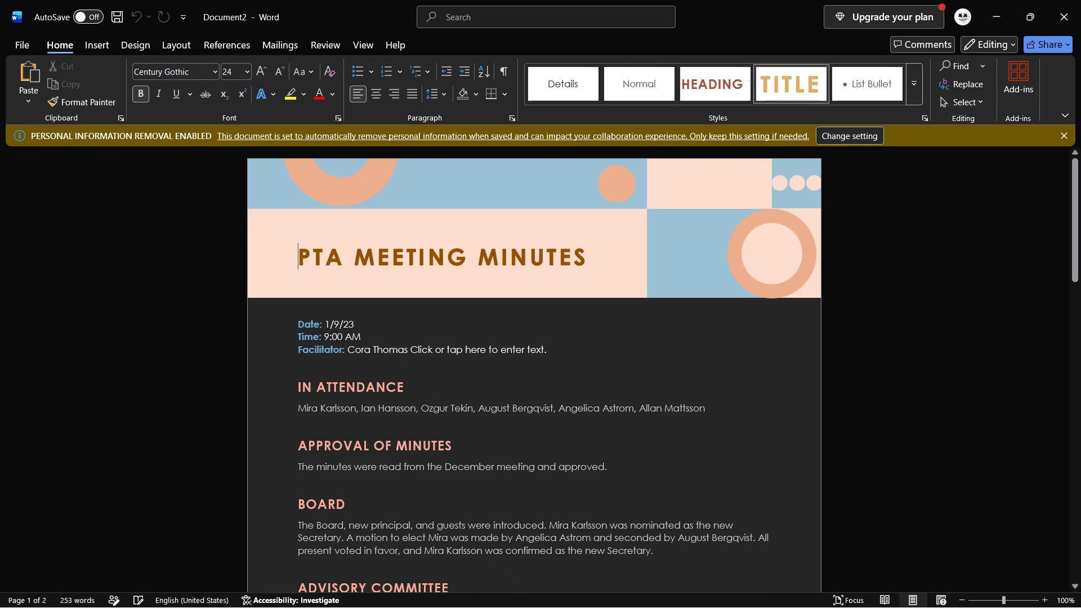
Replace the title "PTA Meeting Minutes" in the page banner with "Web technology".
left_click_drag(592, 253, 459, 263)
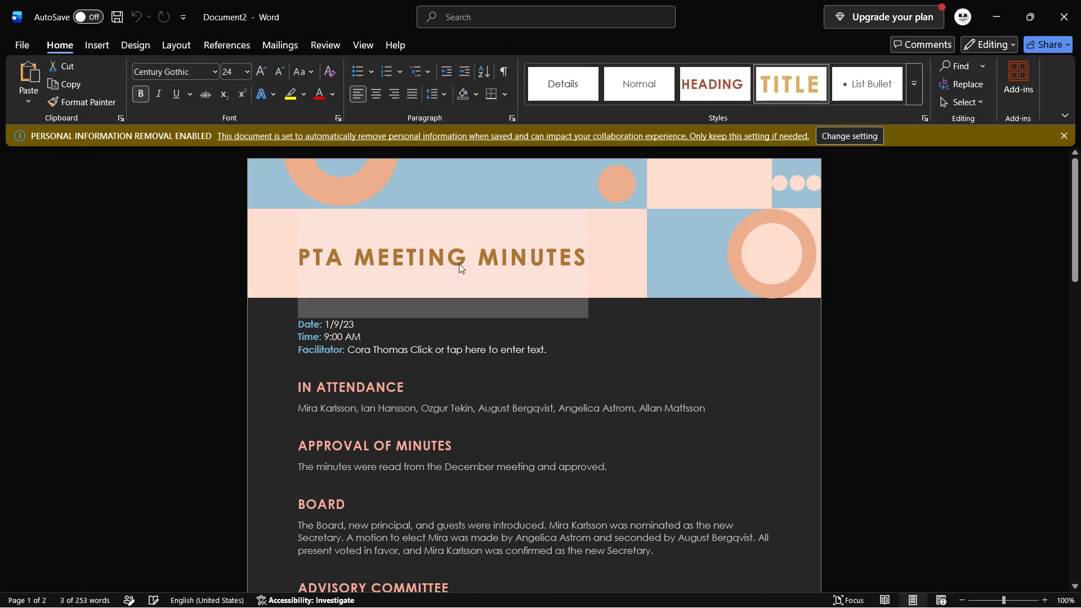
key("BackSpace")
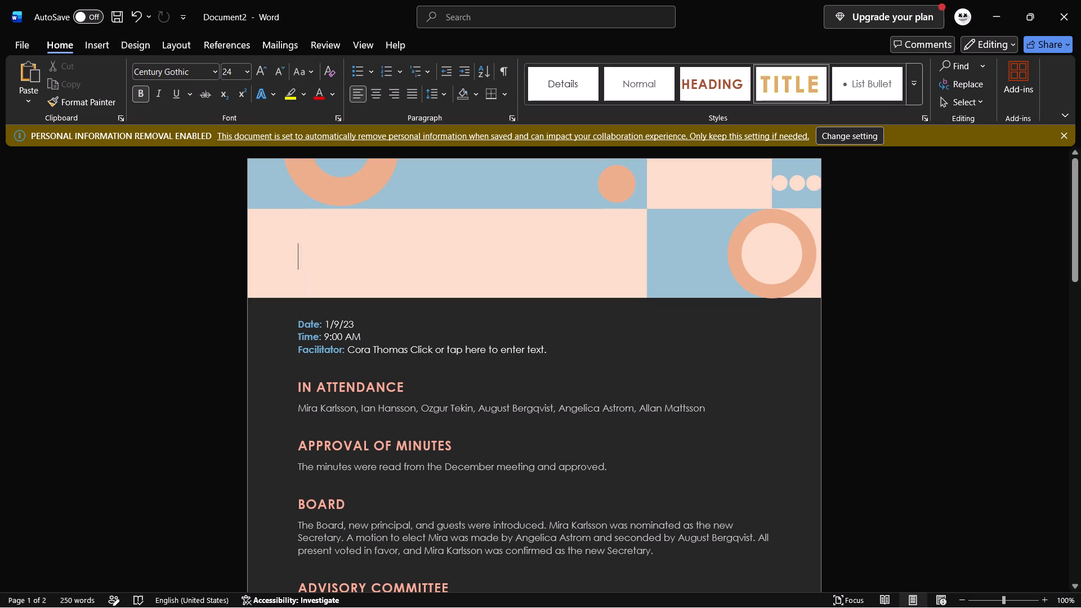
type("We")
key("b")
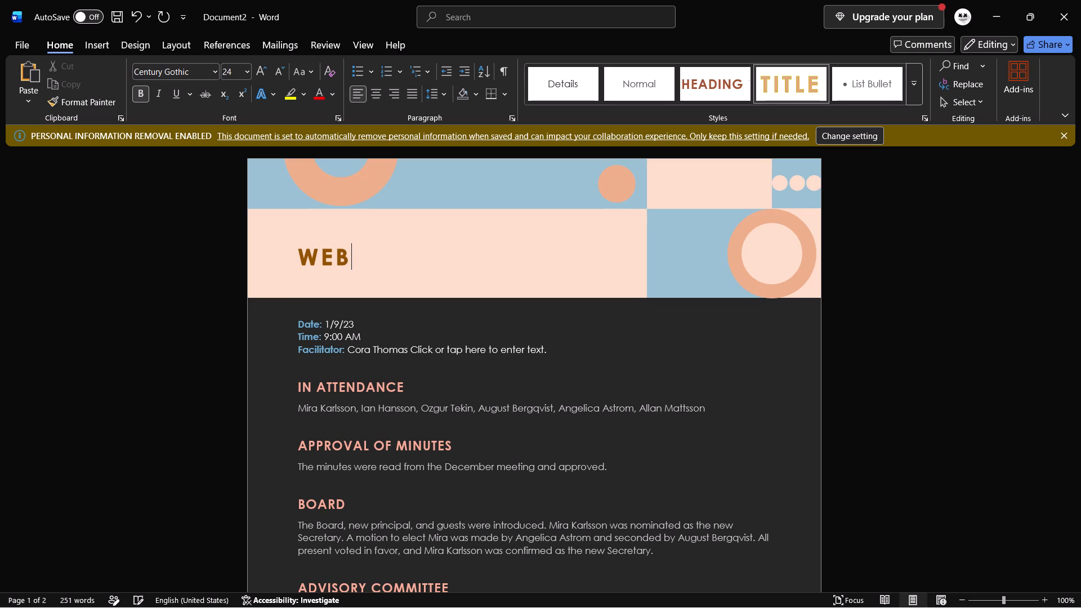
key("space")
type("tech")
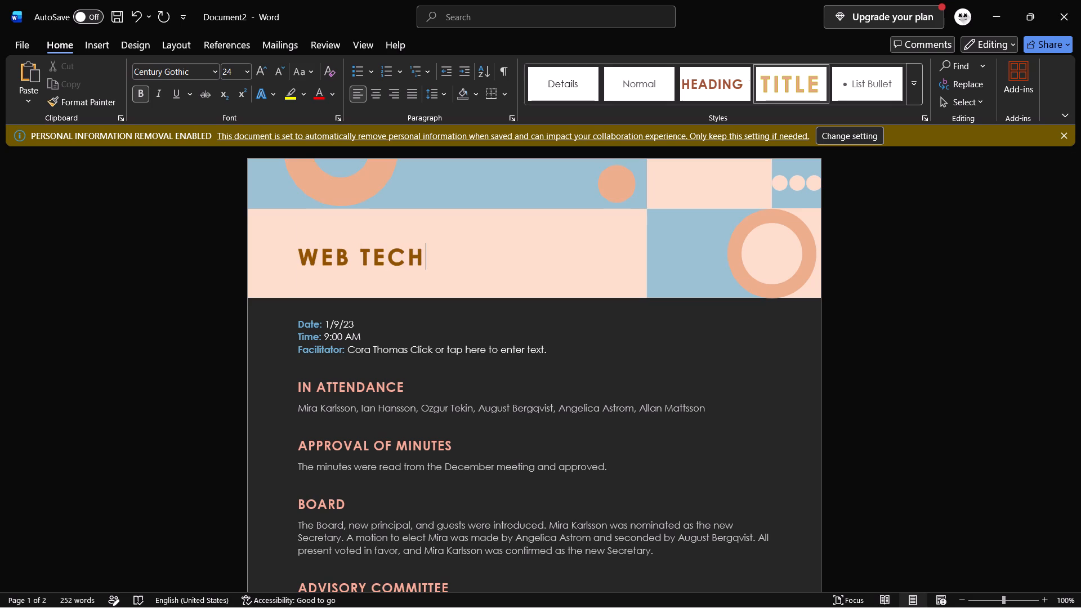
type("nology")
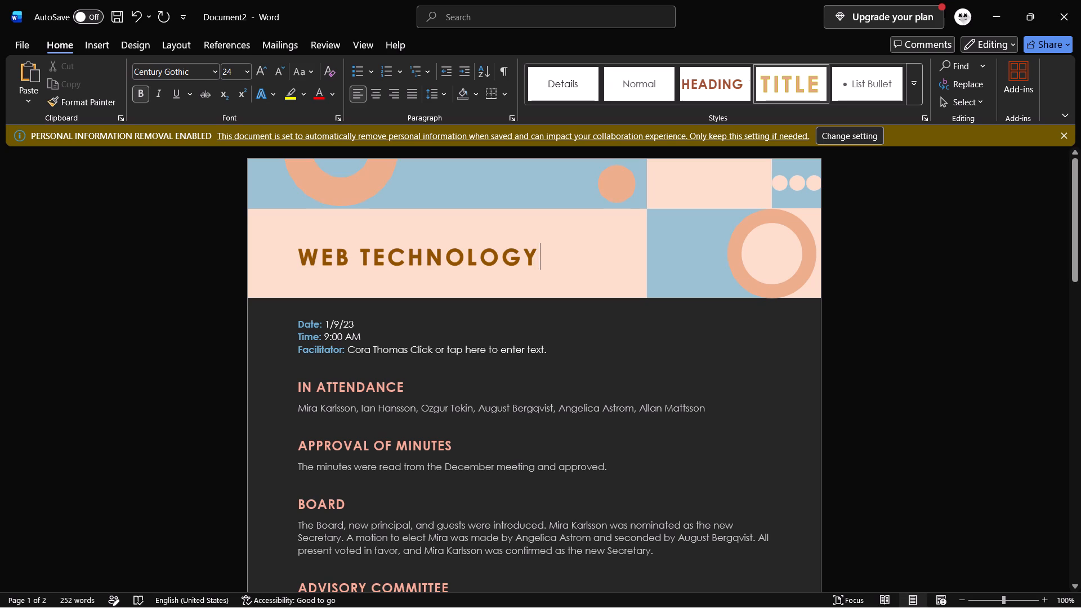
Delete the whole Facilitator line, including its placeholder text, from the details below the title.
left_click_drag(350, 348, 419, 350)
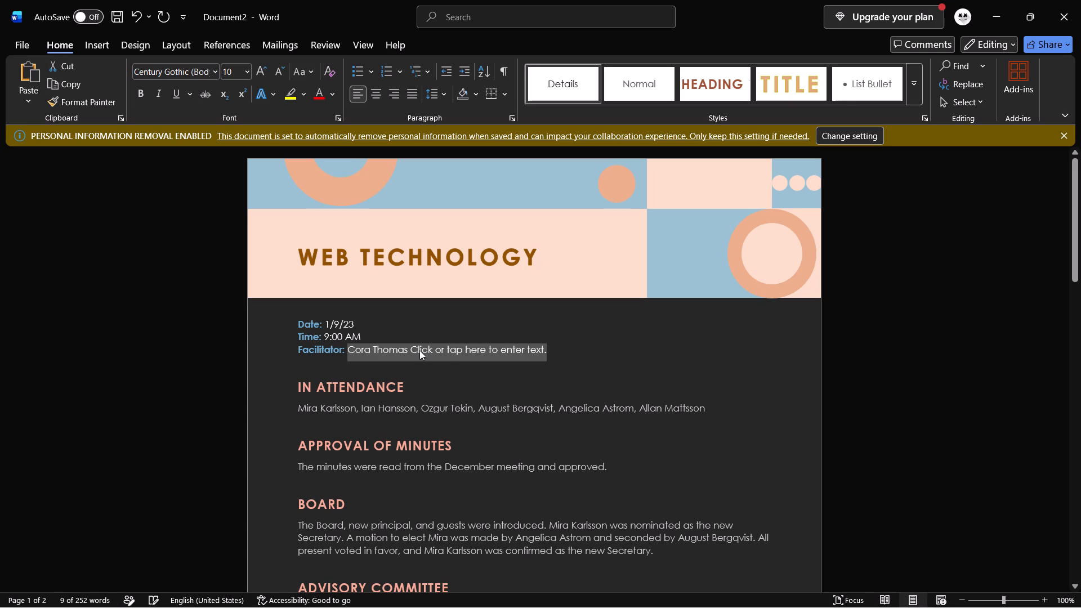
left_click_drag(297, 350, 307, 352)
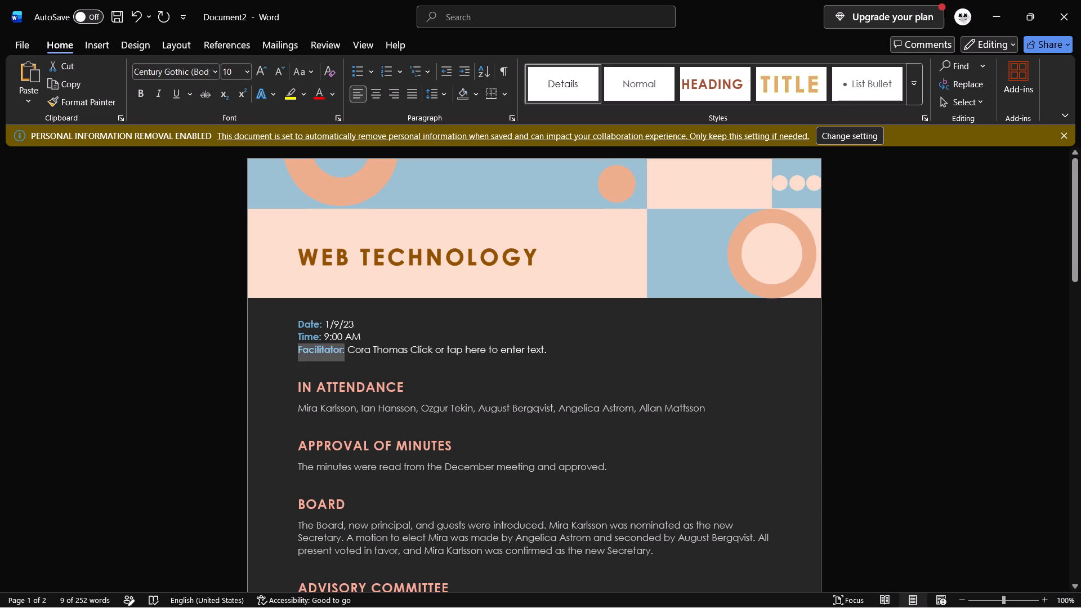
left_click_drag(307, 352, 522, 348)
key("BackSpace")
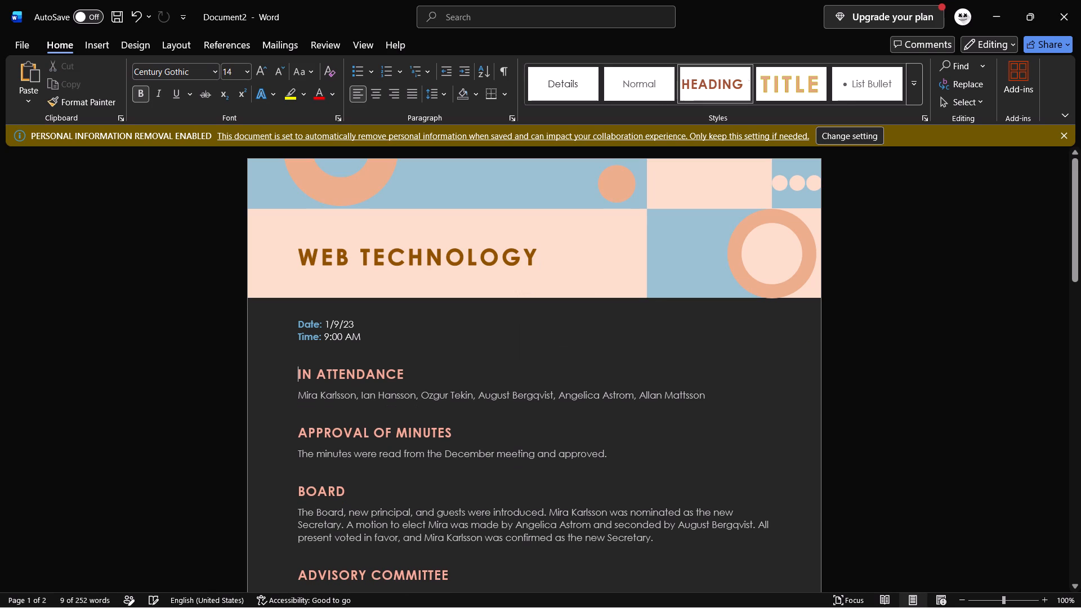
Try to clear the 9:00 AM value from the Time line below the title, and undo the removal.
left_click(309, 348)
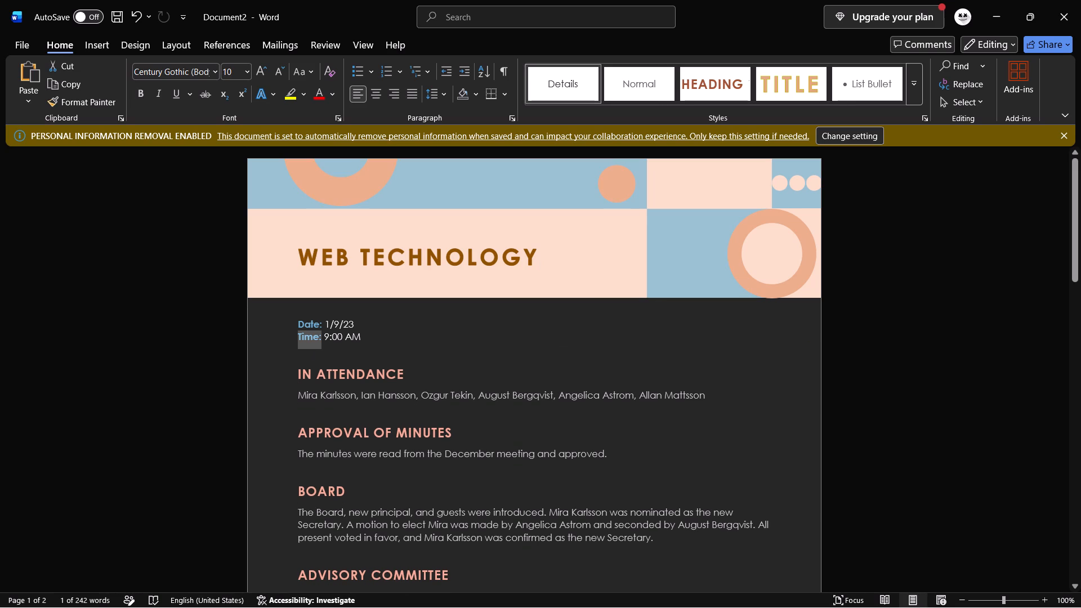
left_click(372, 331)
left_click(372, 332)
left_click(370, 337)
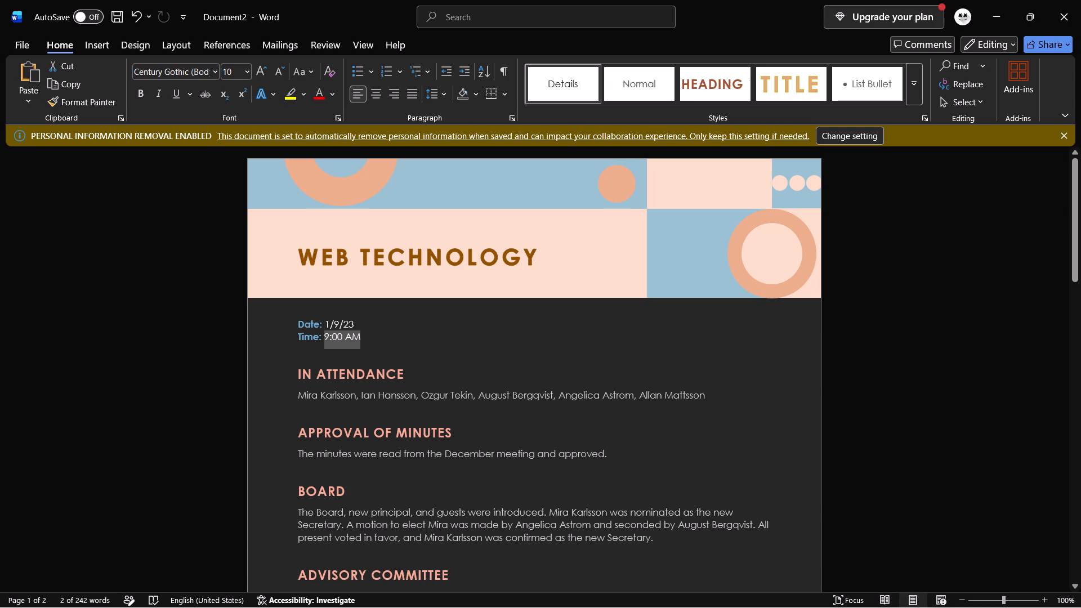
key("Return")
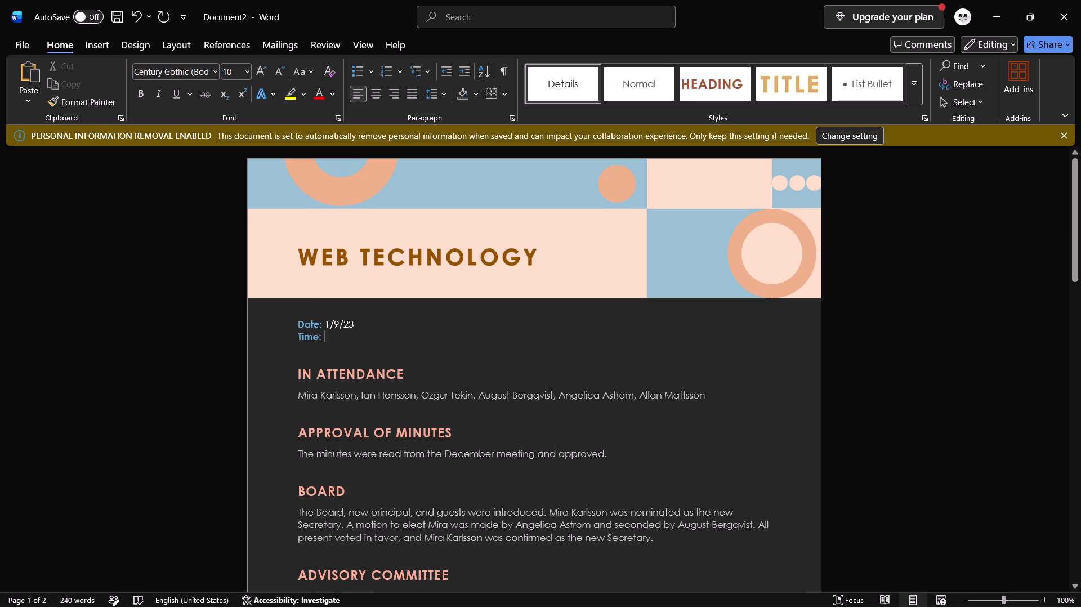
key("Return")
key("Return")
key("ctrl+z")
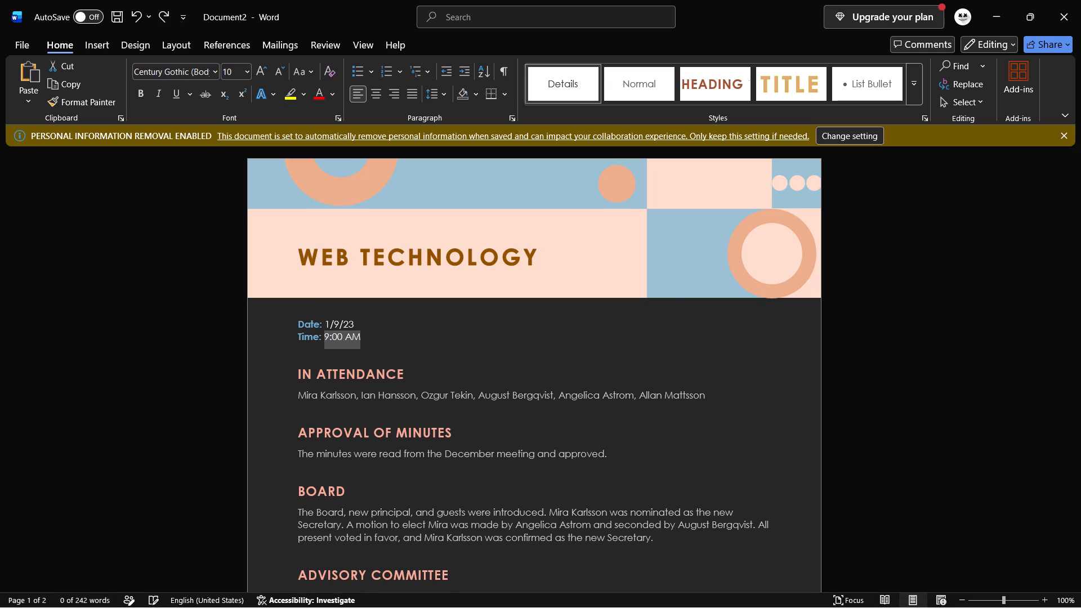
Undo the Facilitator line's deletion and replace the name and placeholder text after its label with "Basic to Advance".
key("ctrl+z")
left_click(402, 347)
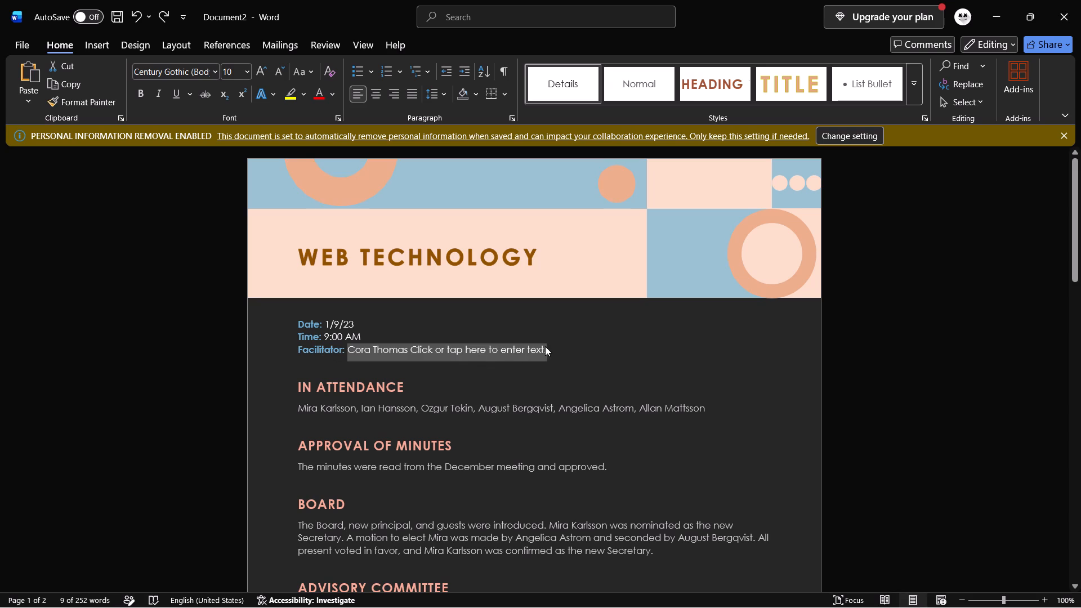
left_click(550, 348)
key("BackSpace")
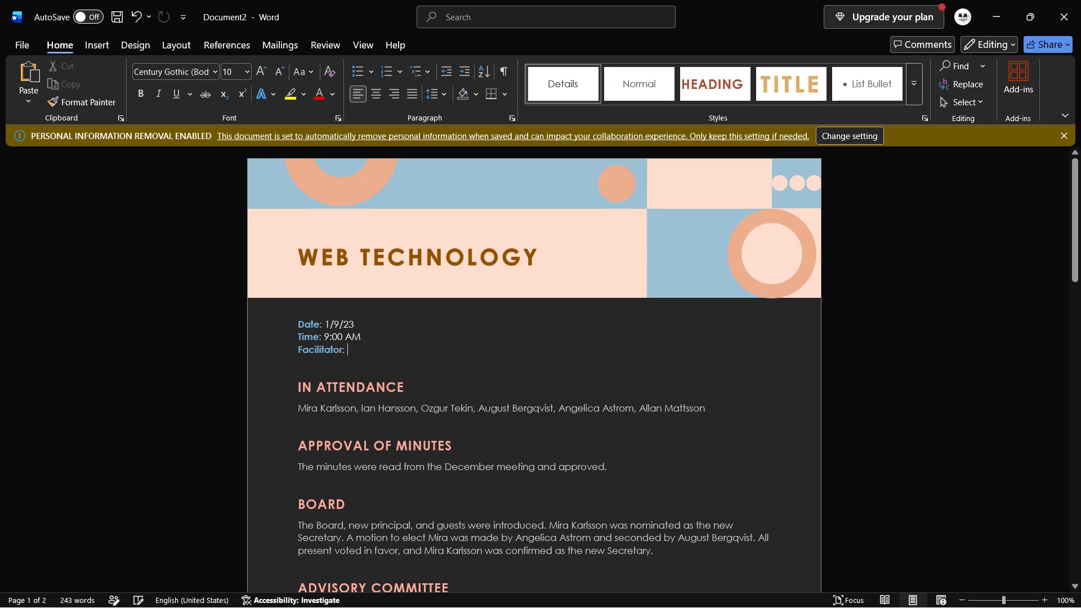
type("Ba")
type("sic to Advance")
Replace the "Facilitator:" label in the details below the title with "Web Technology:".
left_click(341, 348)
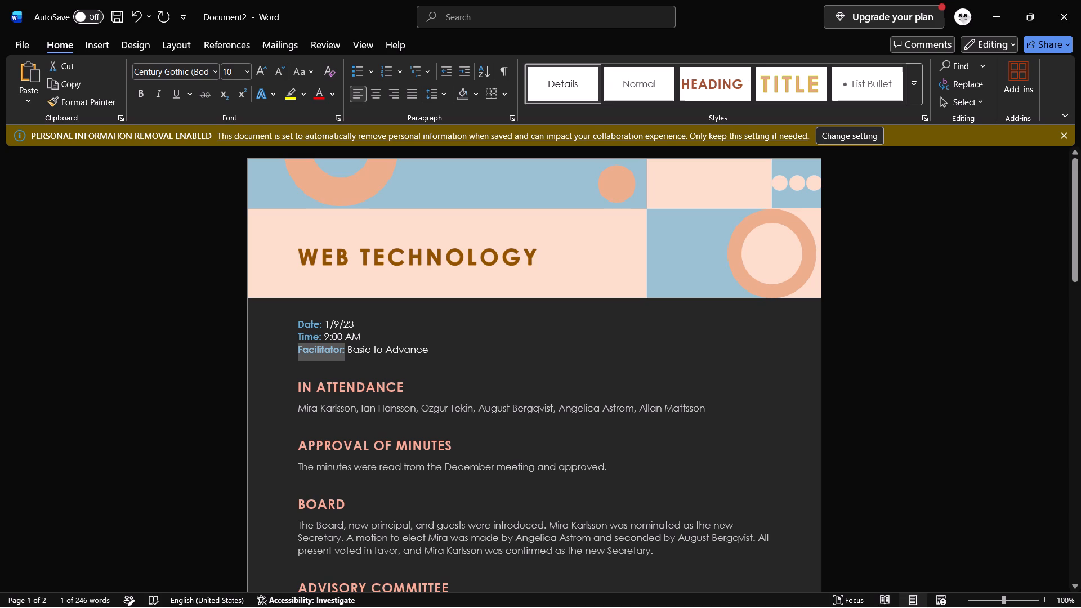
key("BackSpace")
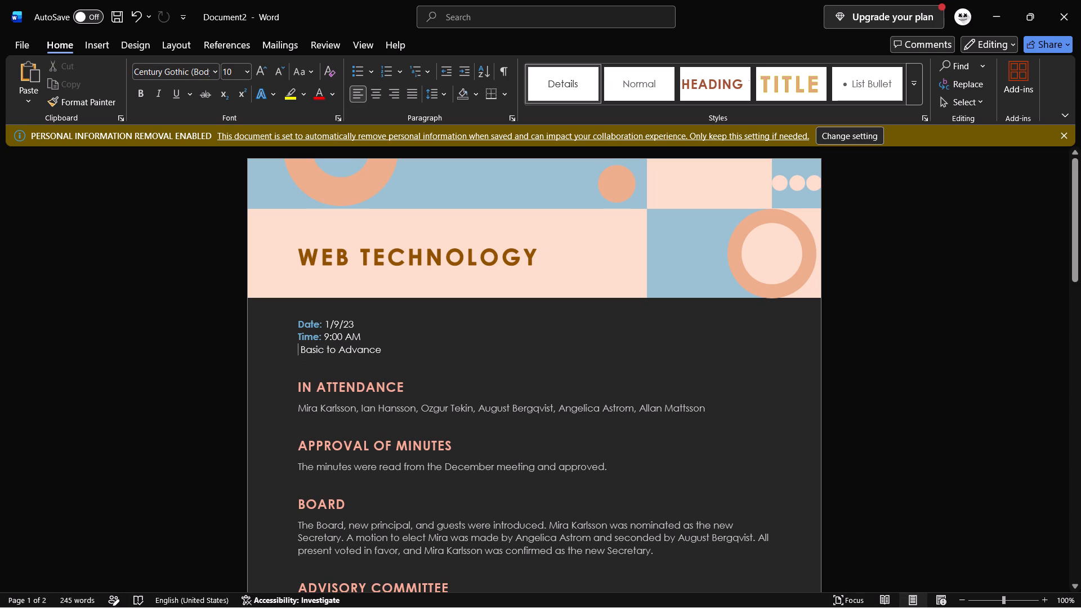
key("shift+e")
key("BackSpace")
type("WE")
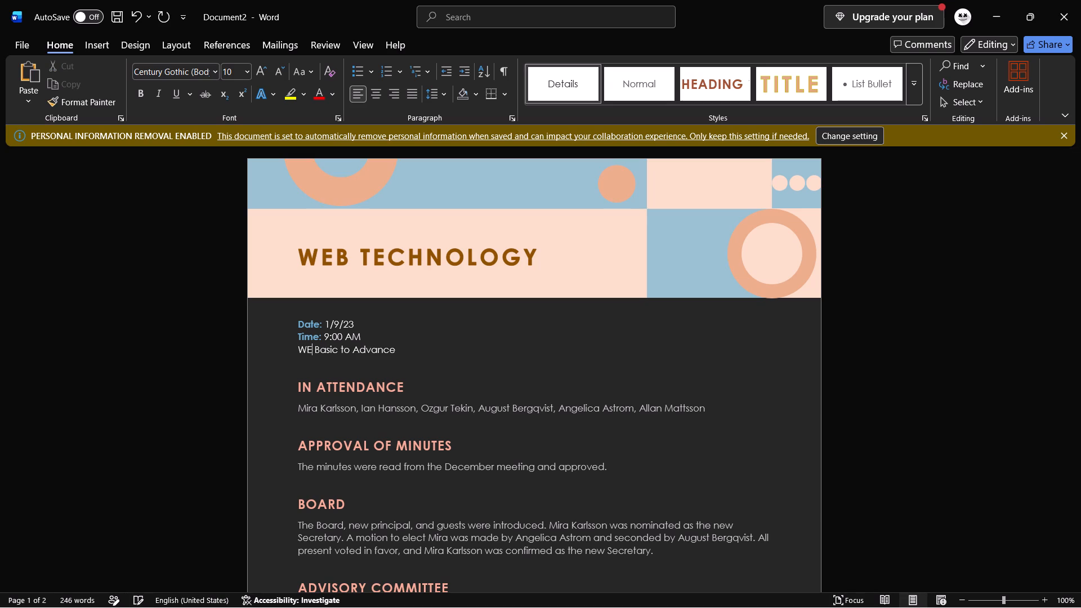
key("b")
key("BackSpace")
key("BackSpace")
type("eb")
key("space")
type("Tec")
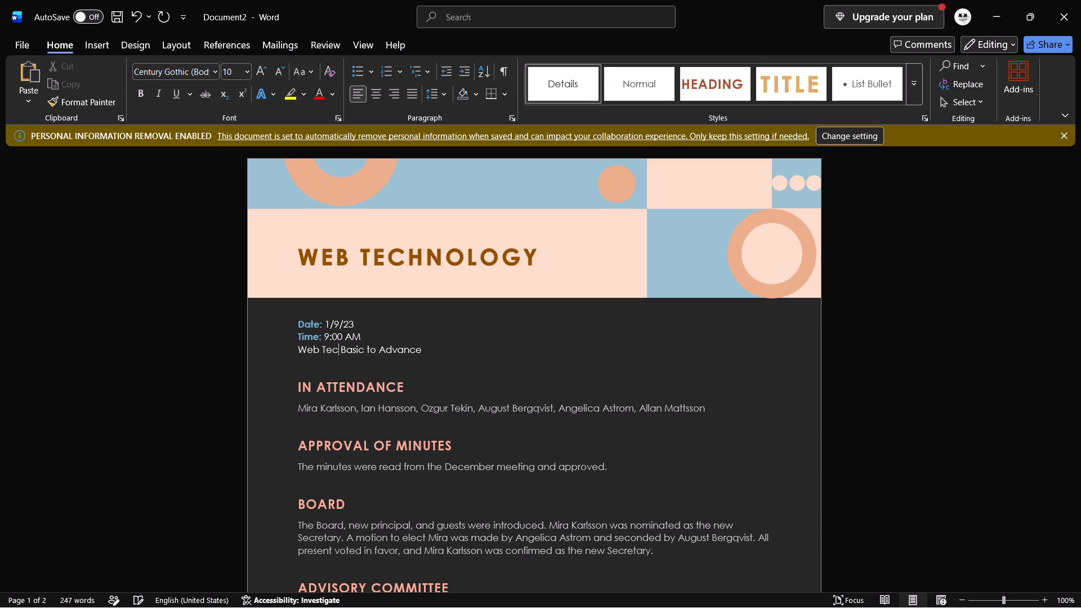
type("nh")
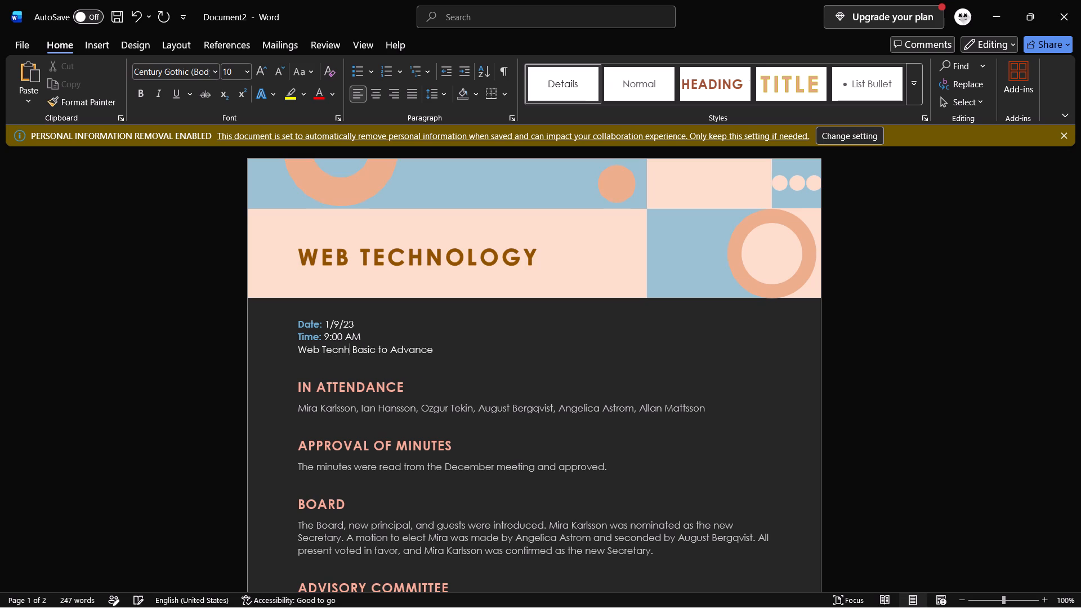
key("BackSpace")
key("BackSpace")
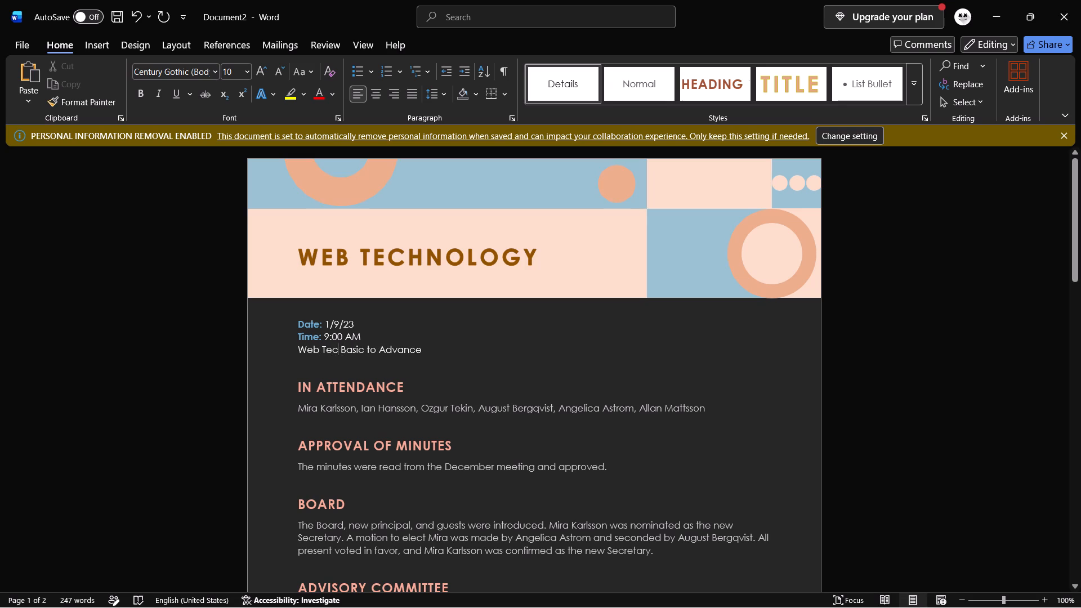
key("h")
type("nology")
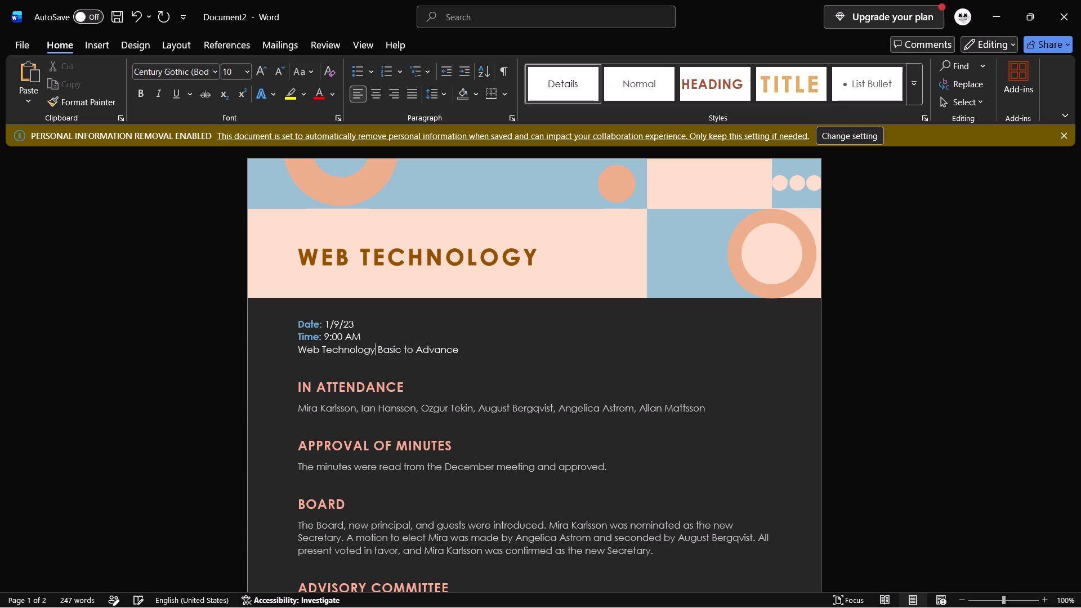
type(":")
key("space")
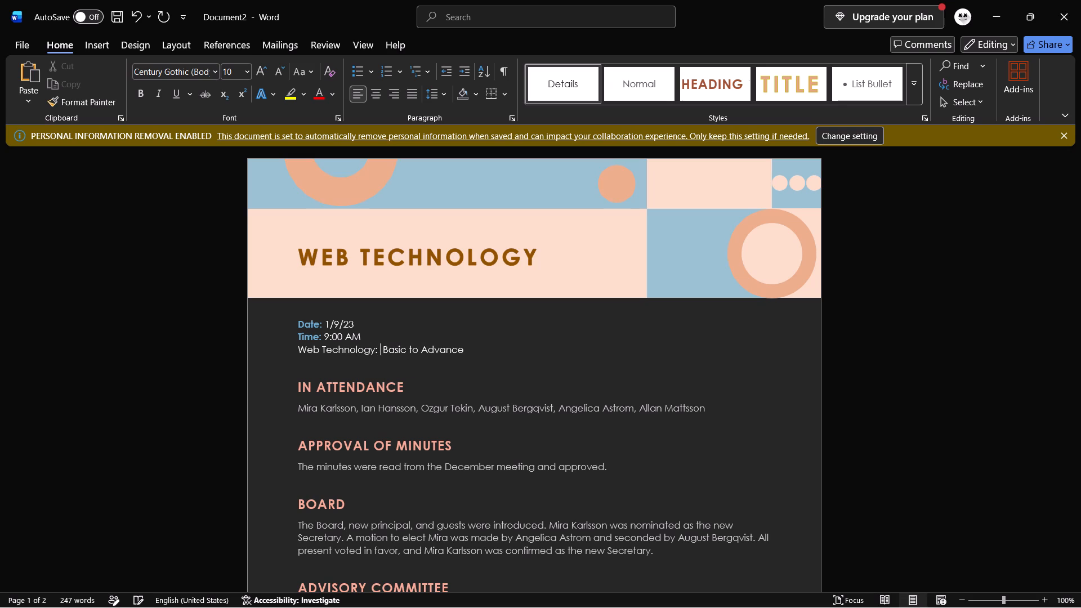
Set the date in the details below the title to 1/11/26.
left_click(329, 335)
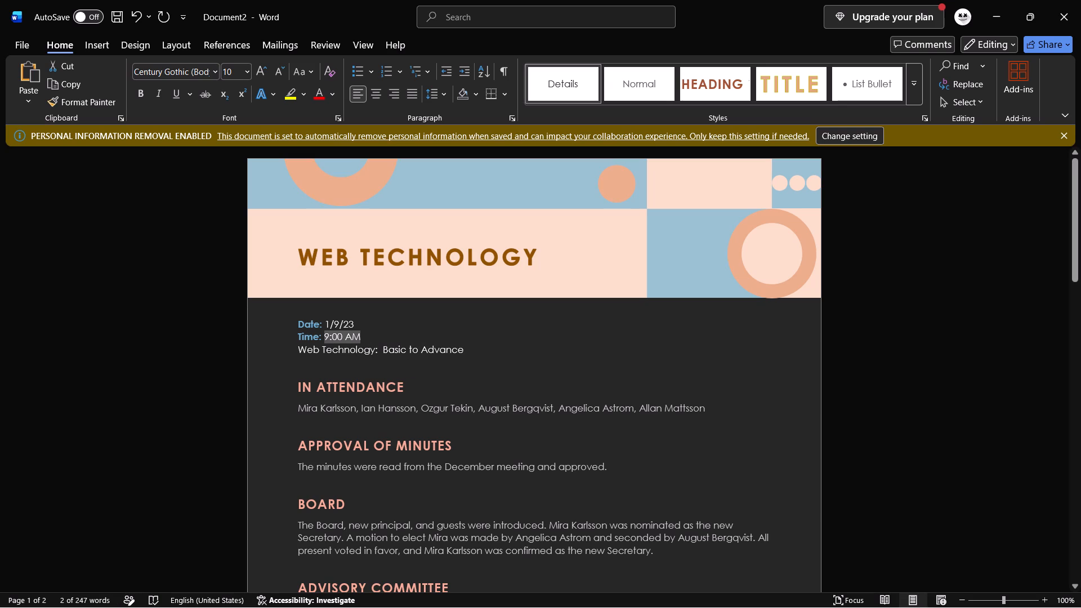
left_click(370, 330)
left_click(356, 324)
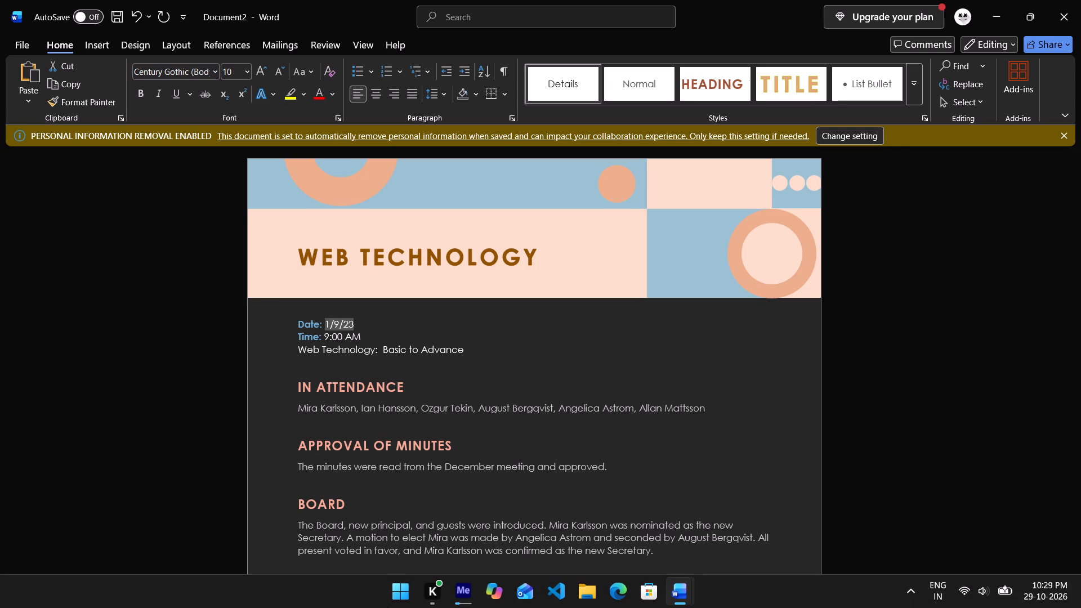
left_click(448, 383)
scroll(514, 368, "down", 1)
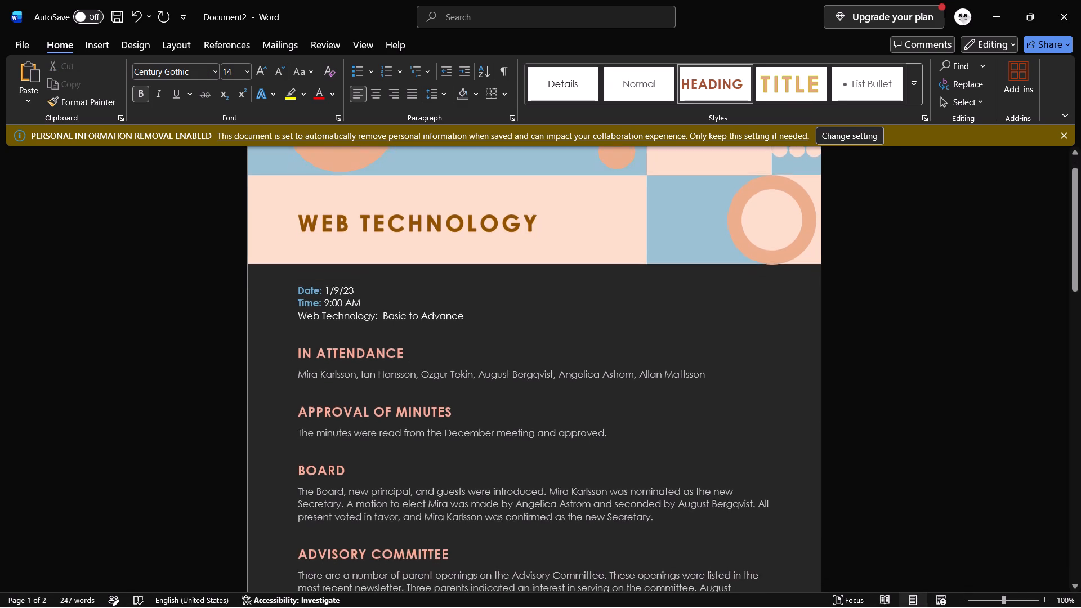
scroll(520, 370, "down", 1)
left_click(373, 257)
left_click(366, 253)
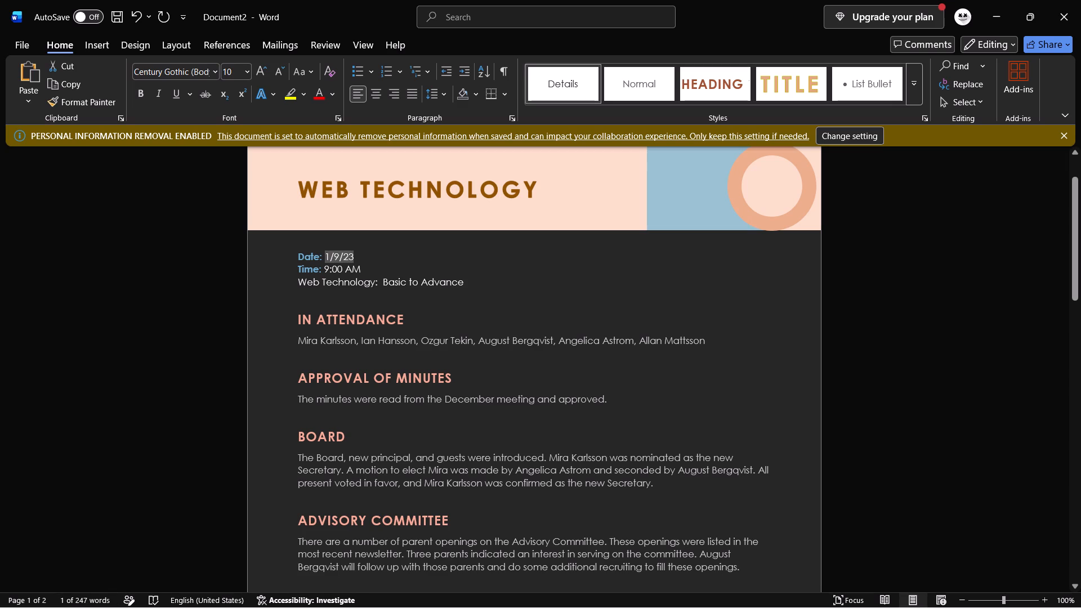
left_click(329, 251)
left_click(334, 255)
left_click(341, 258)
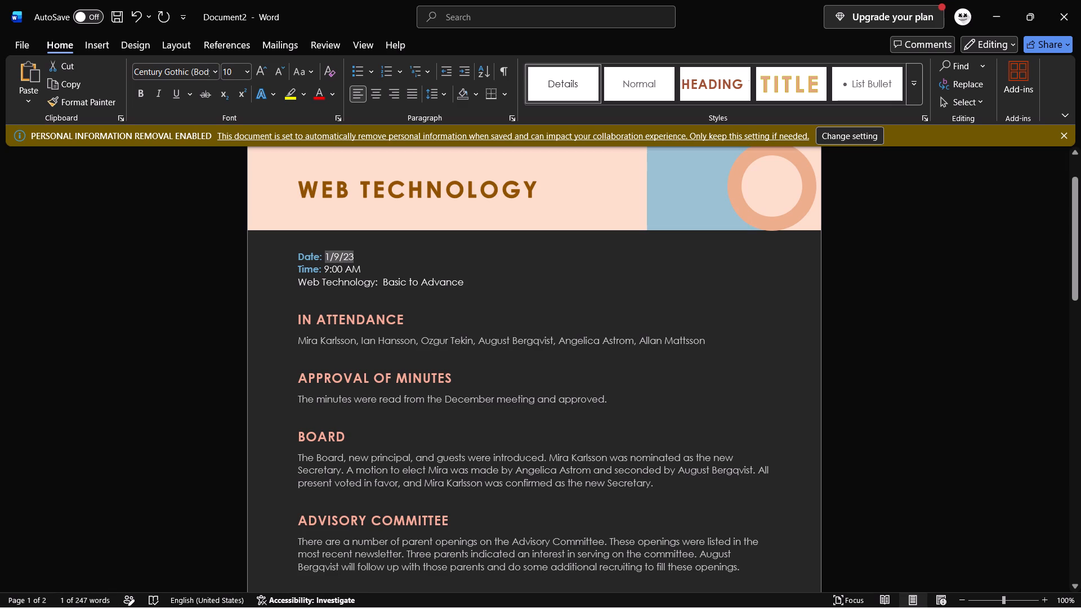
left_click(360, 256)
key("BackSpace")
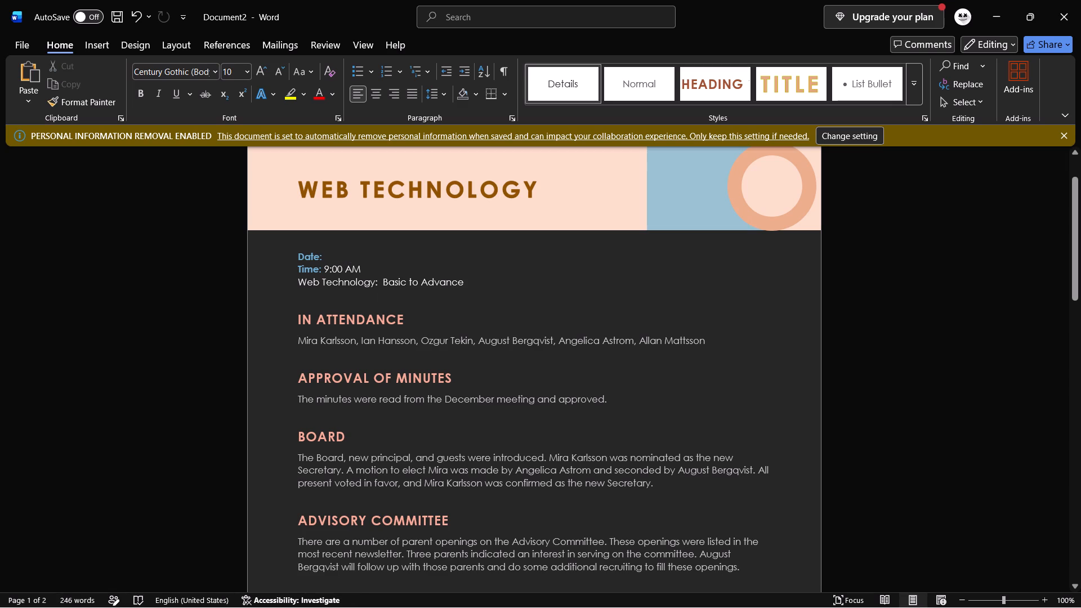
key("1")
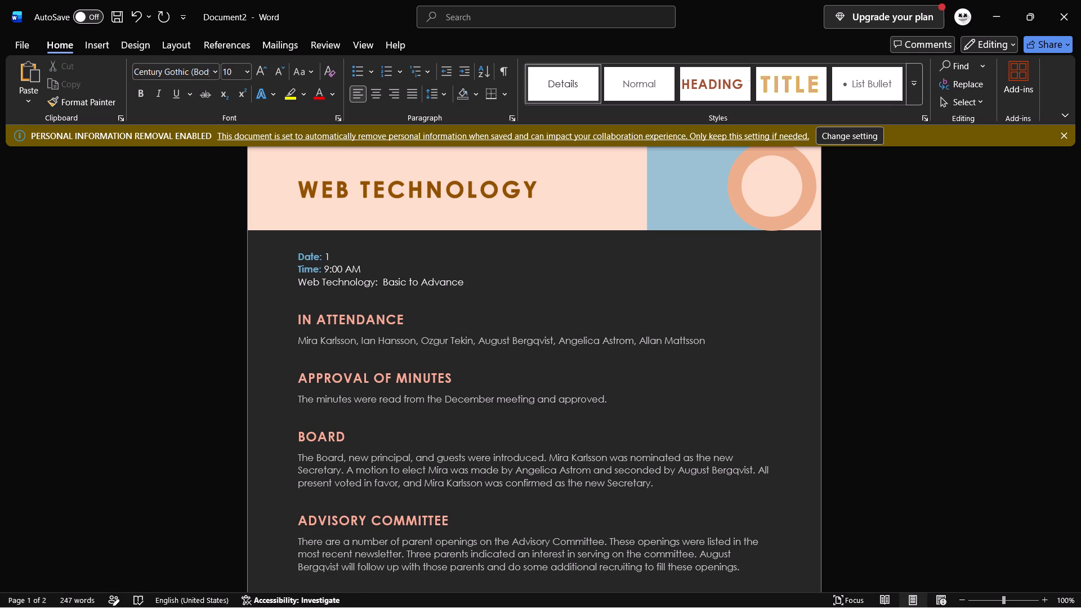
key("slash")
type("11")
key("slash")
type("26")
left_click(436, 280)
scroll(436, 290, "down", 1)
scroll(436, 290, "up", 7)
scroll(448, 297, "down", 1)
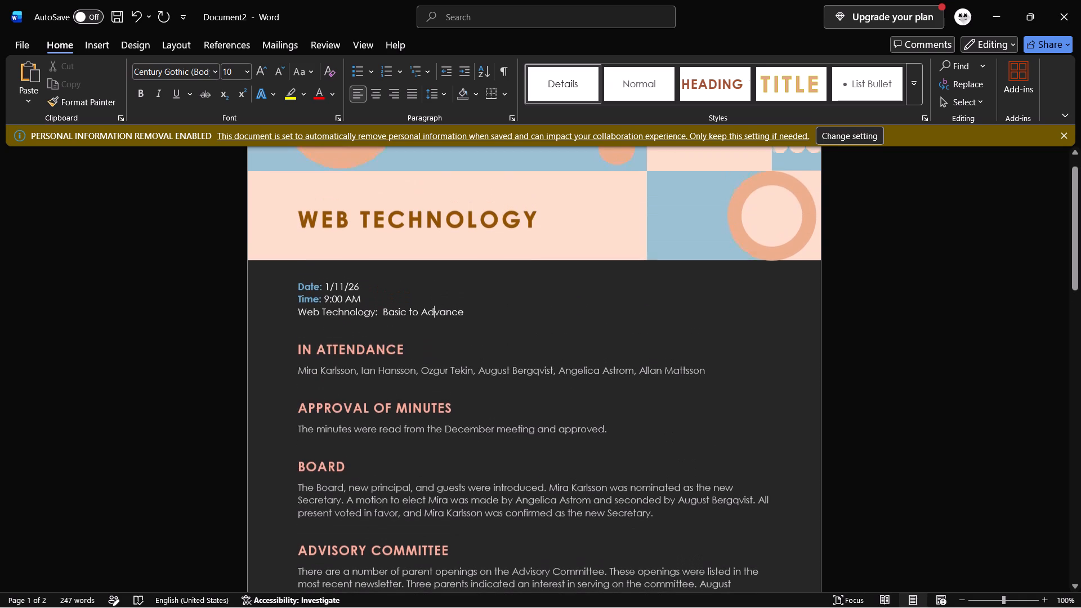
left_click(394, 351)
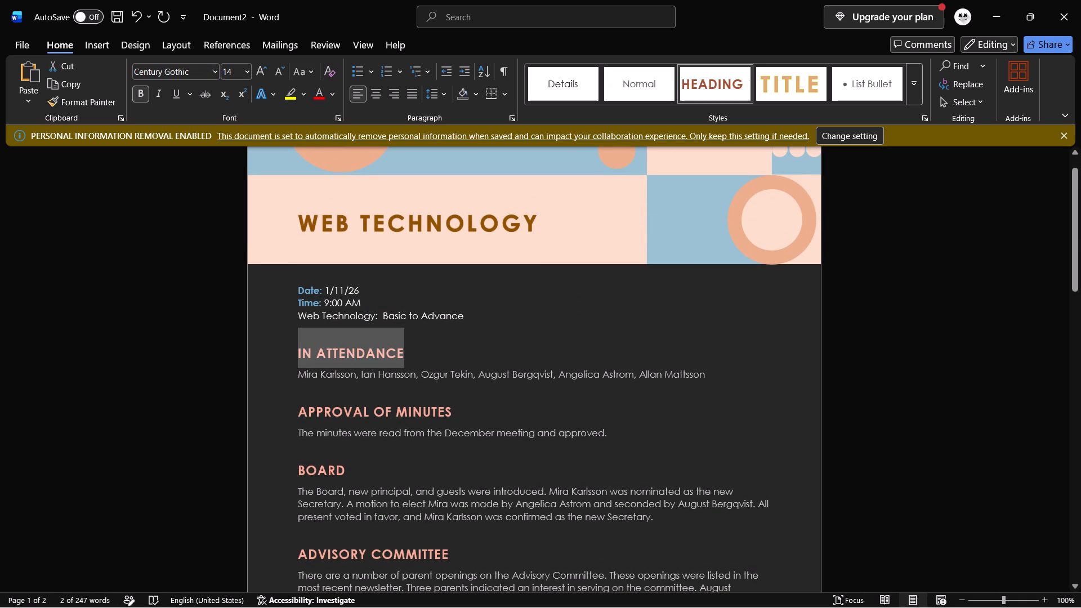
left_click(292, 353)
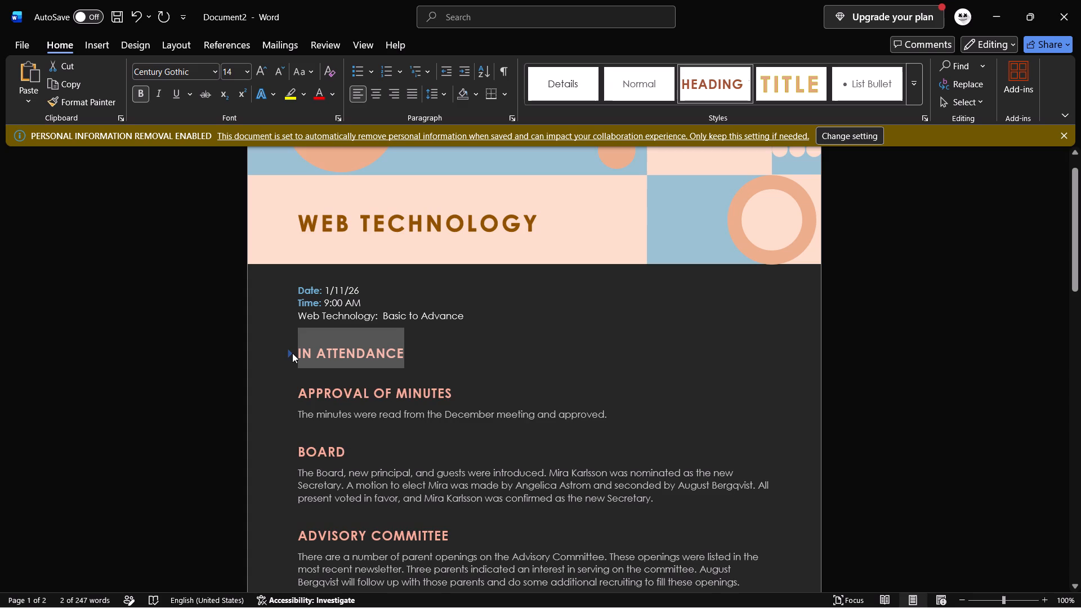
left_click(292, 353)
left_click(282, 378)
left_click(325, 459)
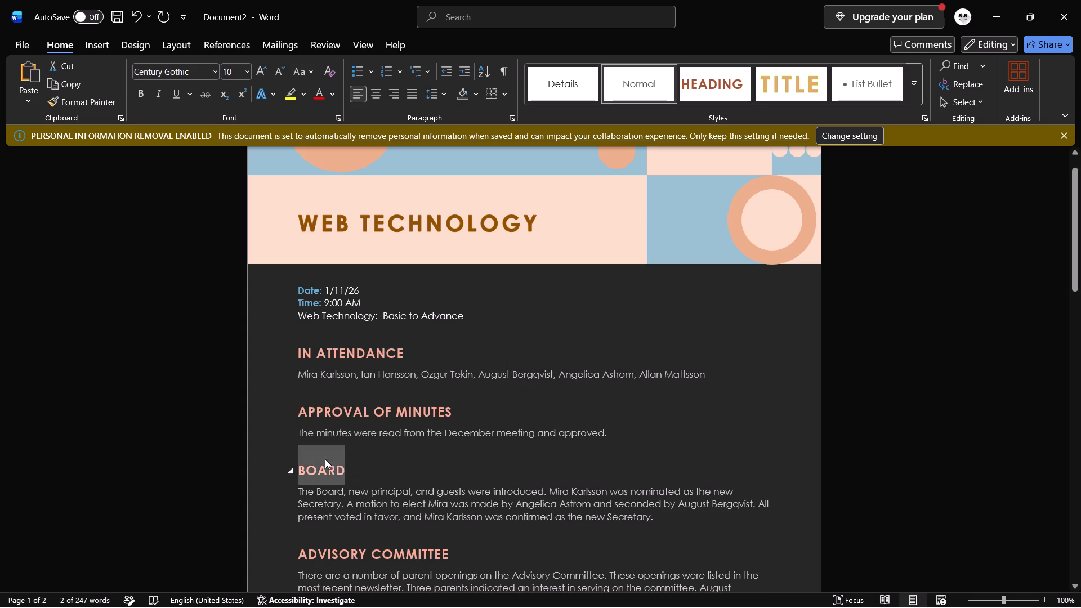
Replace the "In Attendance" heading with "Basics of web technology".
double_click(395, 355)
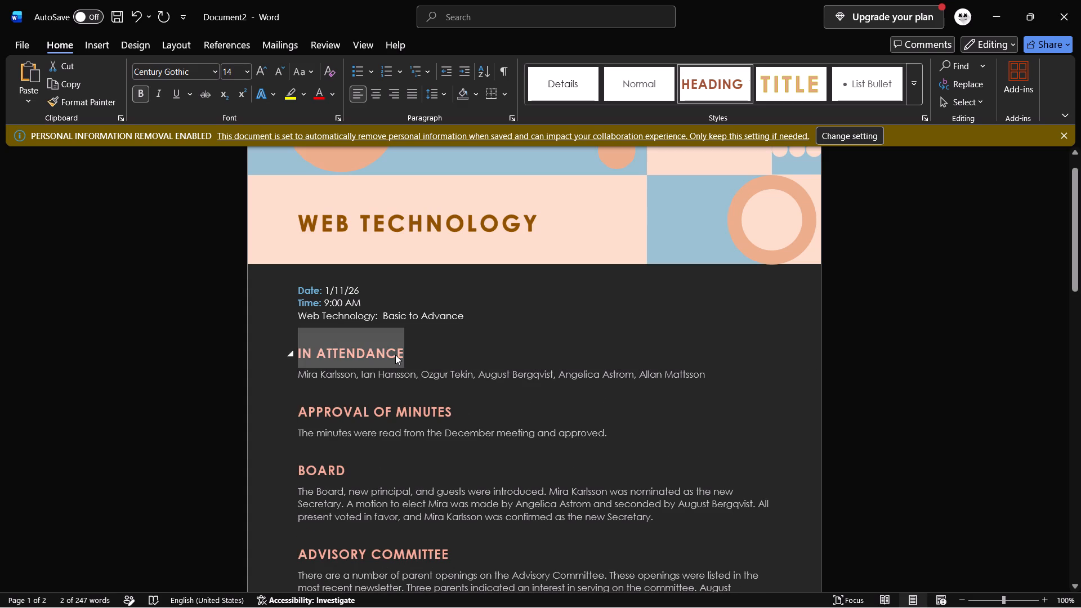
key("shift+b")
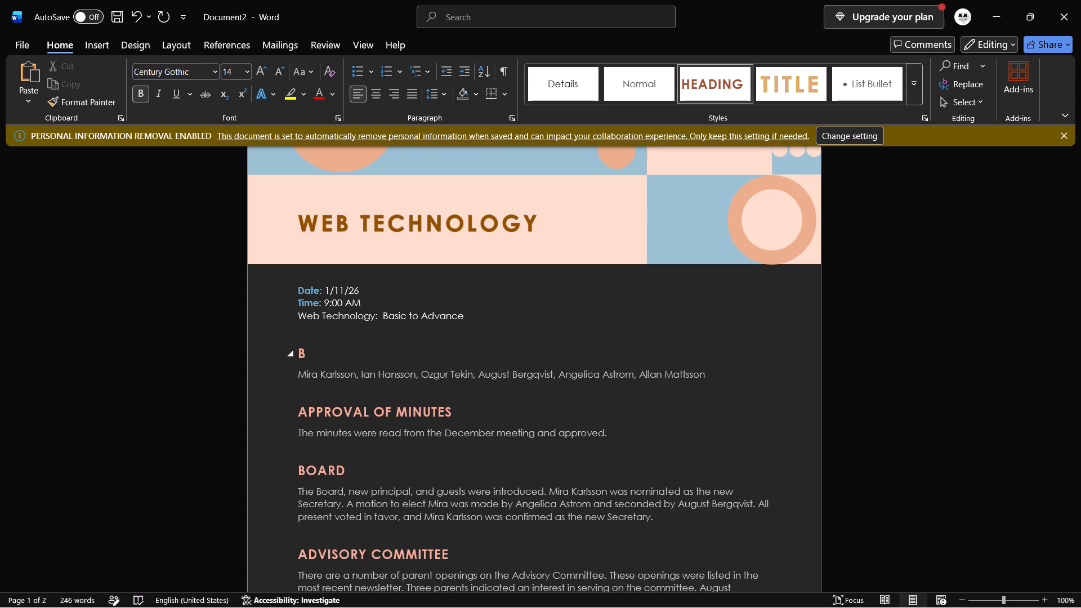
key("a")
type("sics")
key("space")
type("of")
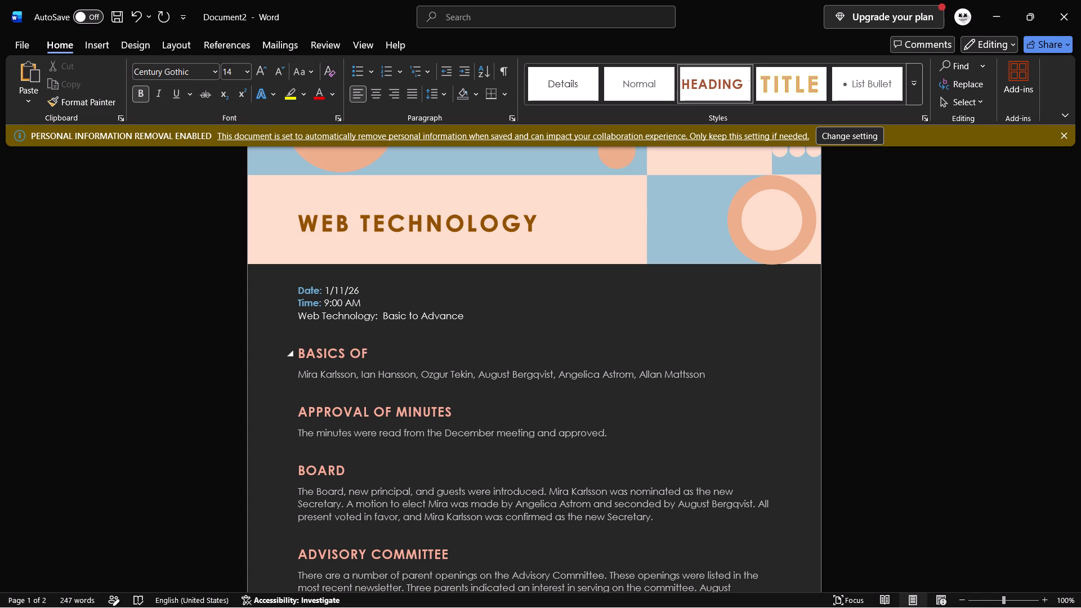
key("space")
type("we")
type("b")
key("space")
type("technolo")
type("gy")
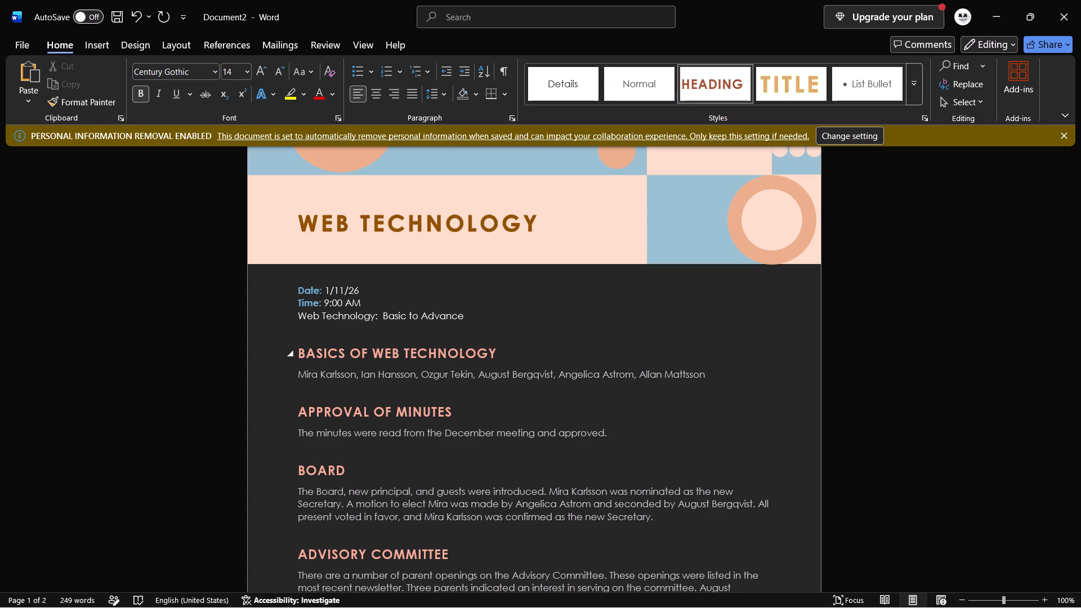
Replace the list of attendee names under the Basics of Web Technology heading with "Web Technology:".
left_click(315, 372)
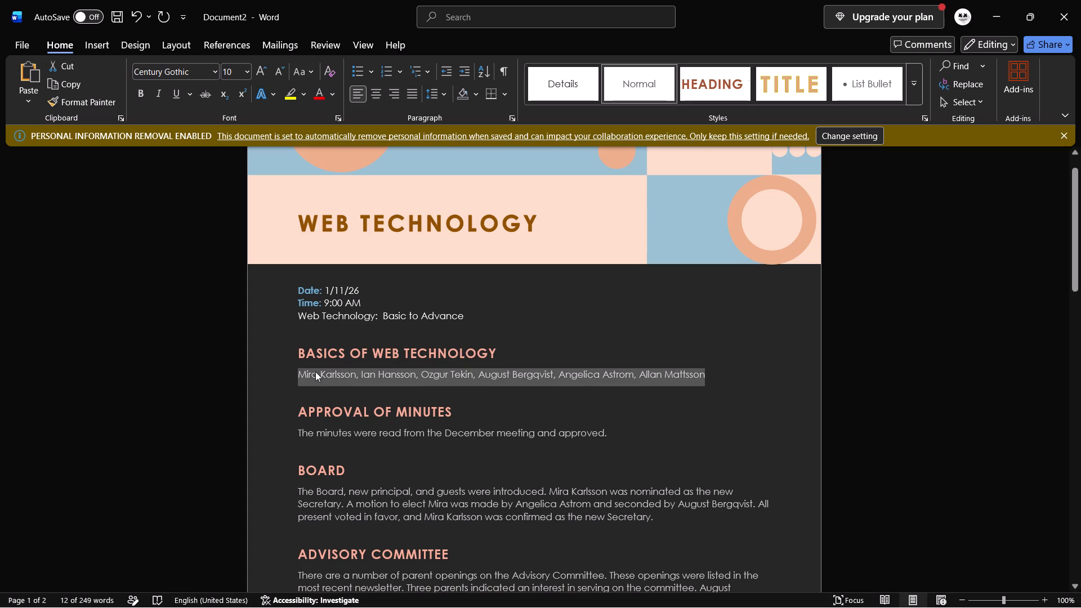
key("BackSpace")
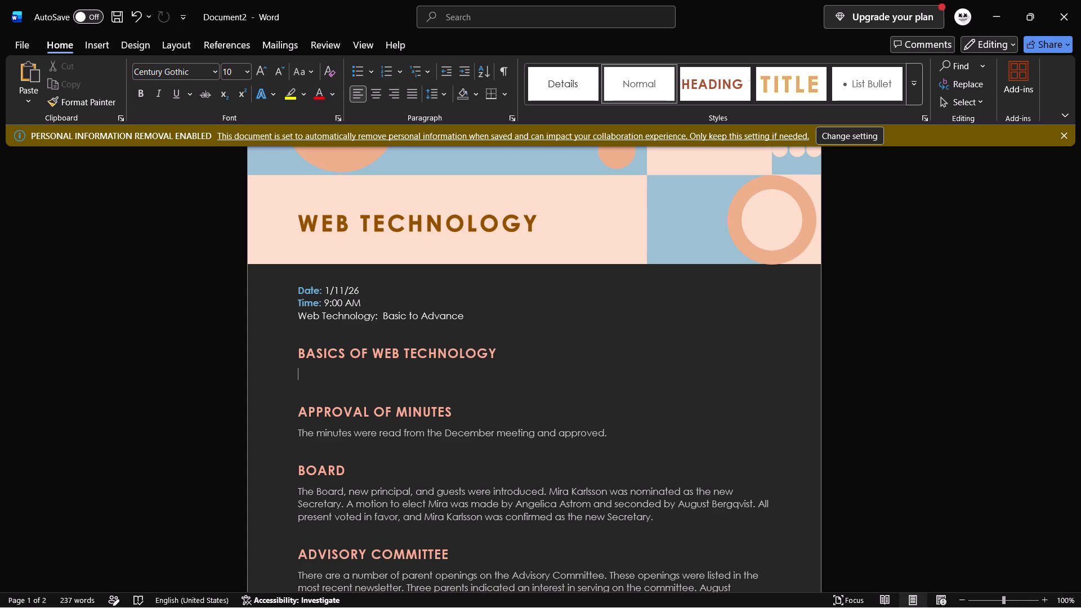
type("we")
key("BackSpace")
key("BackSpace")
type("We")
type("b")
key("space")
type("Technology")
key("shift+colon")
Format the "Web Technology:" line under the Basics heading as a solid round bullet item in bold.
left_click_drag(382, 370, 312, 374)
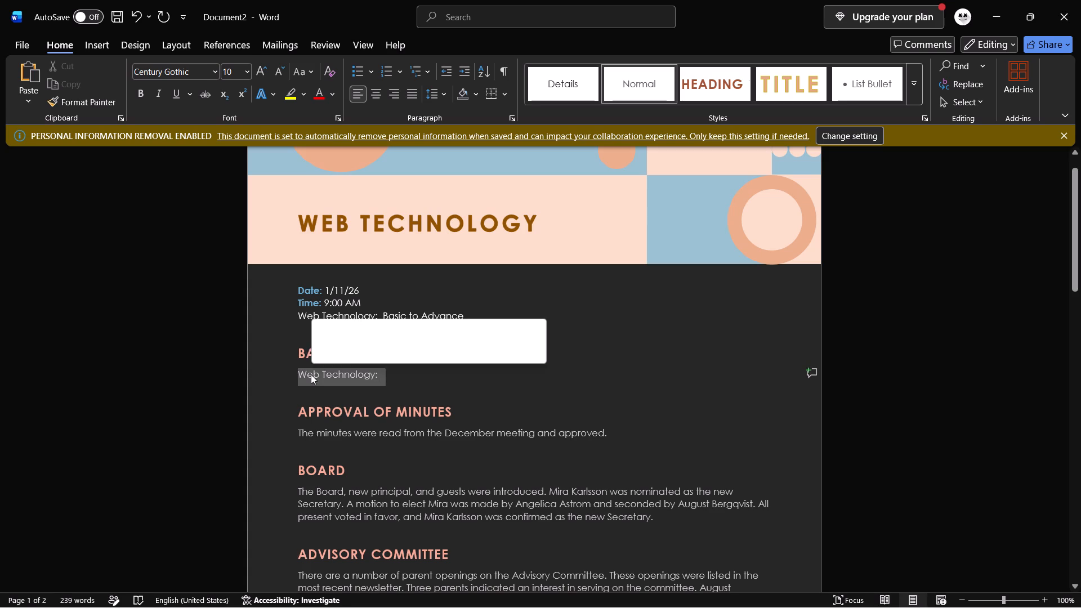
left_click(368, 70)
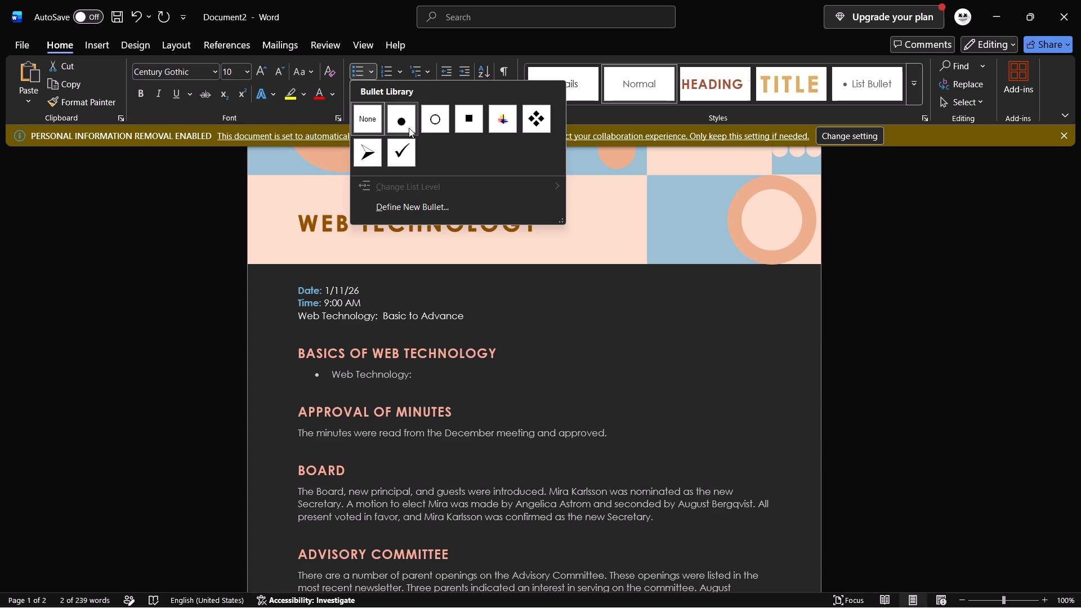
left_click(409, 127)
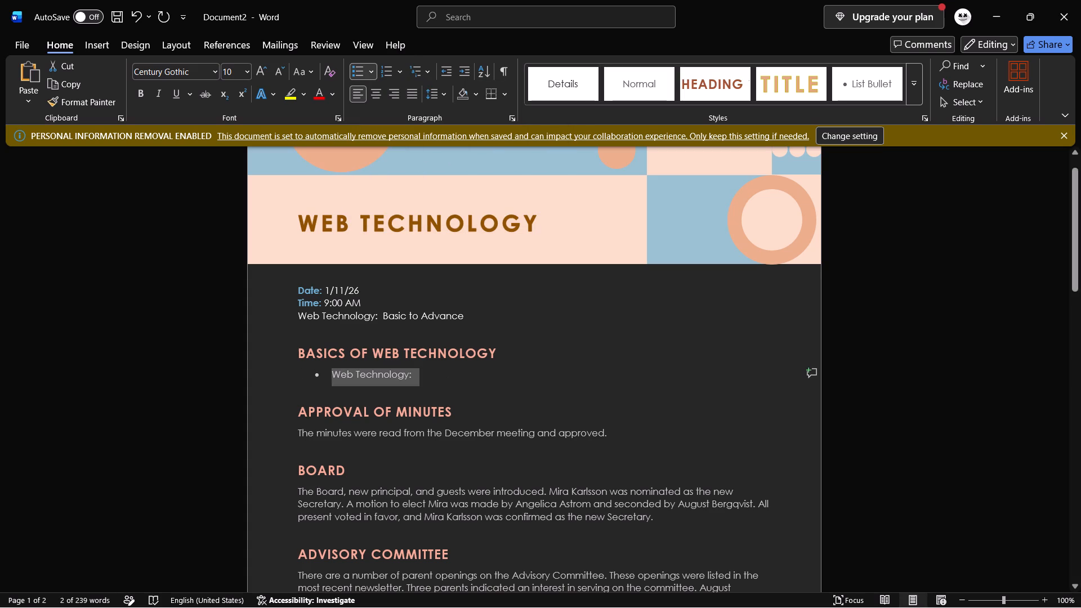
left_click(416, 373)
left_click_drag(418, 372, 350, 378)
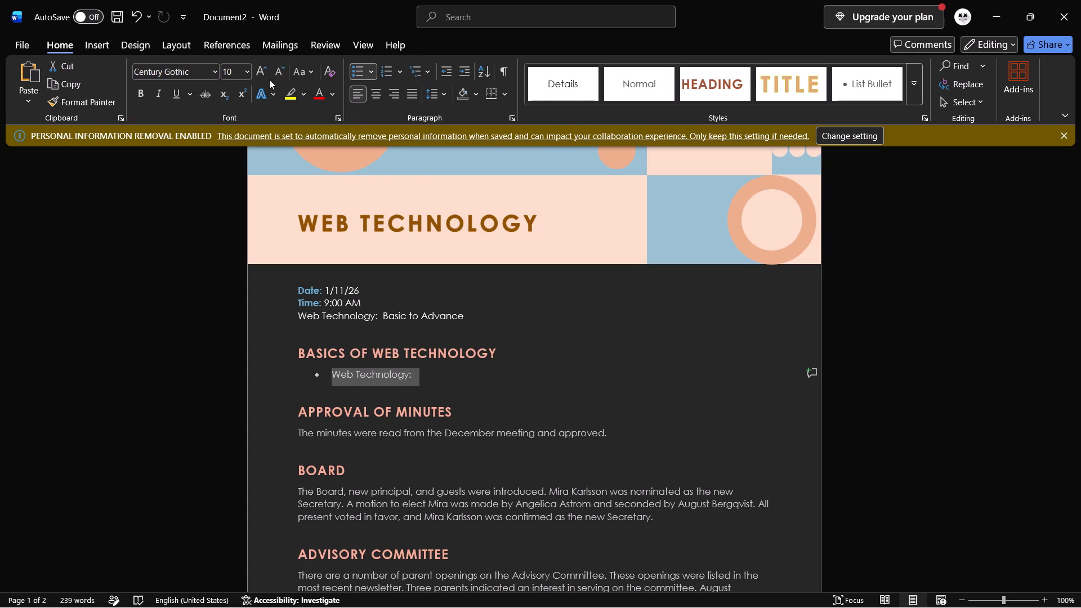
left_click(145, 89)
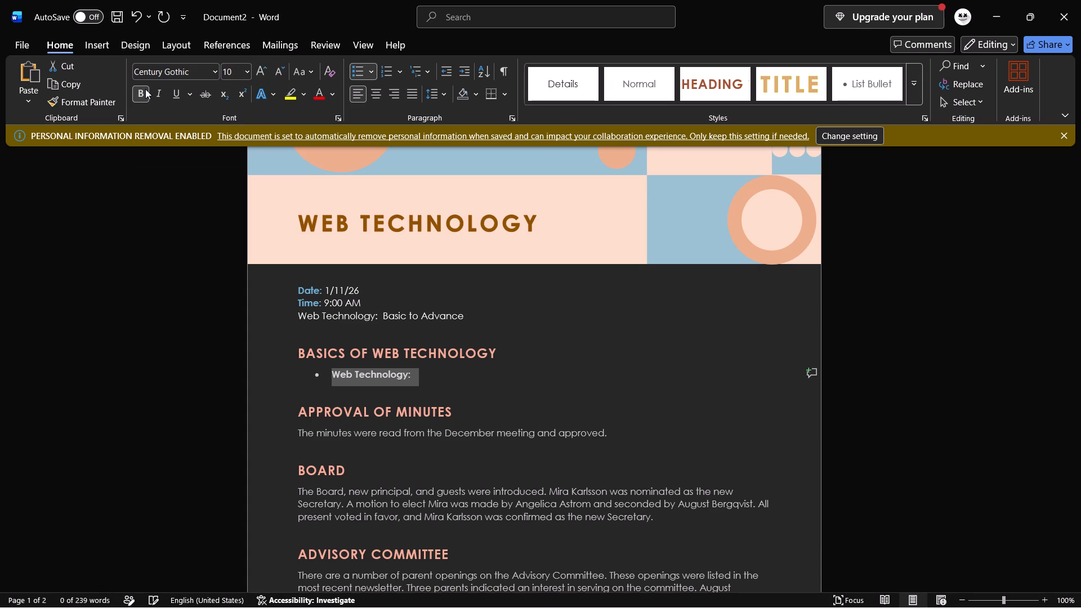
Add "Technologies used to create and access websites." in non-bold text after the bulleted "Web Technology:" label, and start another bullet below it.
left_click(426, 372)
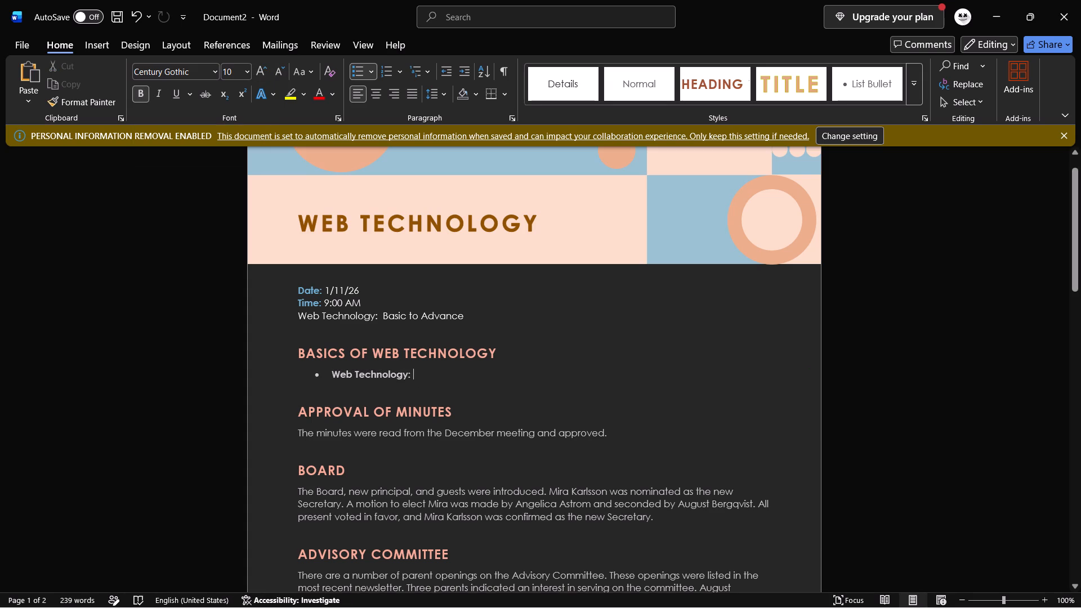
left_click(141, 94)
type("Tec")
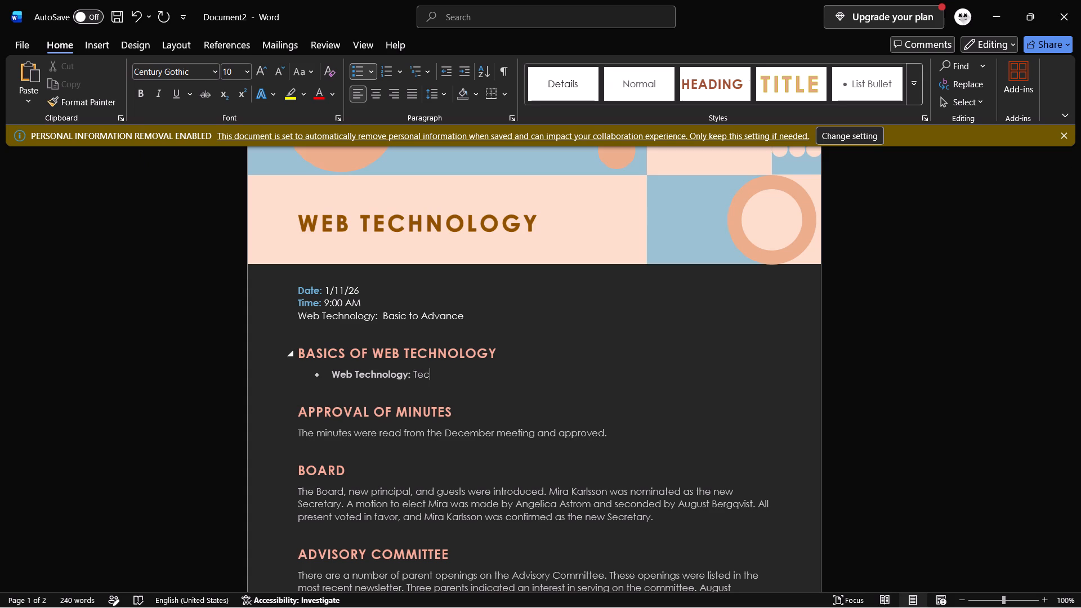
type("hn")
type("ology")
key("BackSpace")
type("ies")
key("space")
type("used")
key("space")
type("to create")
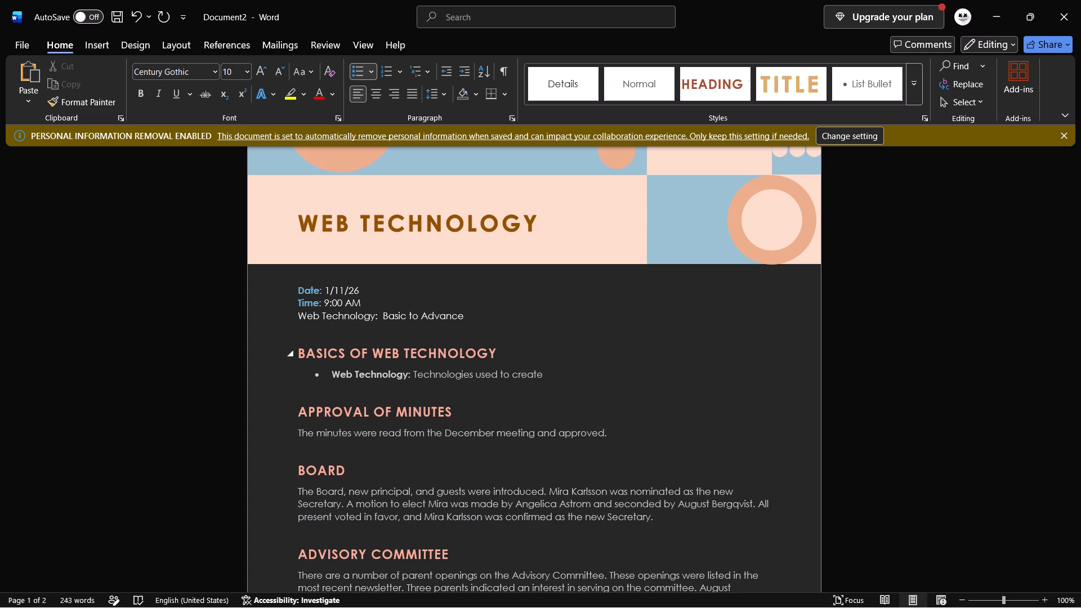
key("space")
type("and a")
type("cc")
type("ess")
key("space")
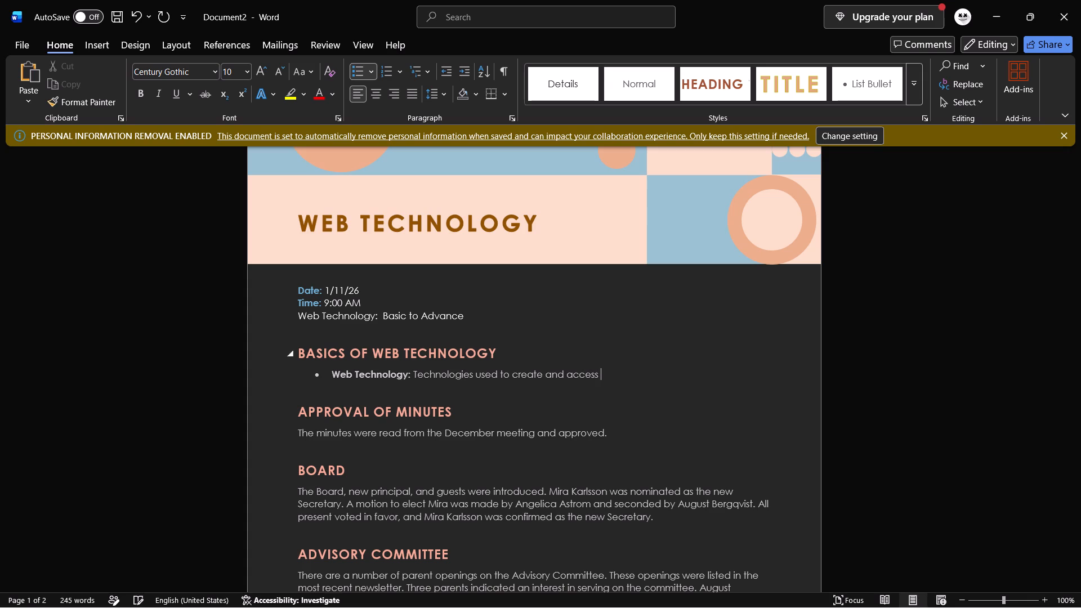
type("websites")
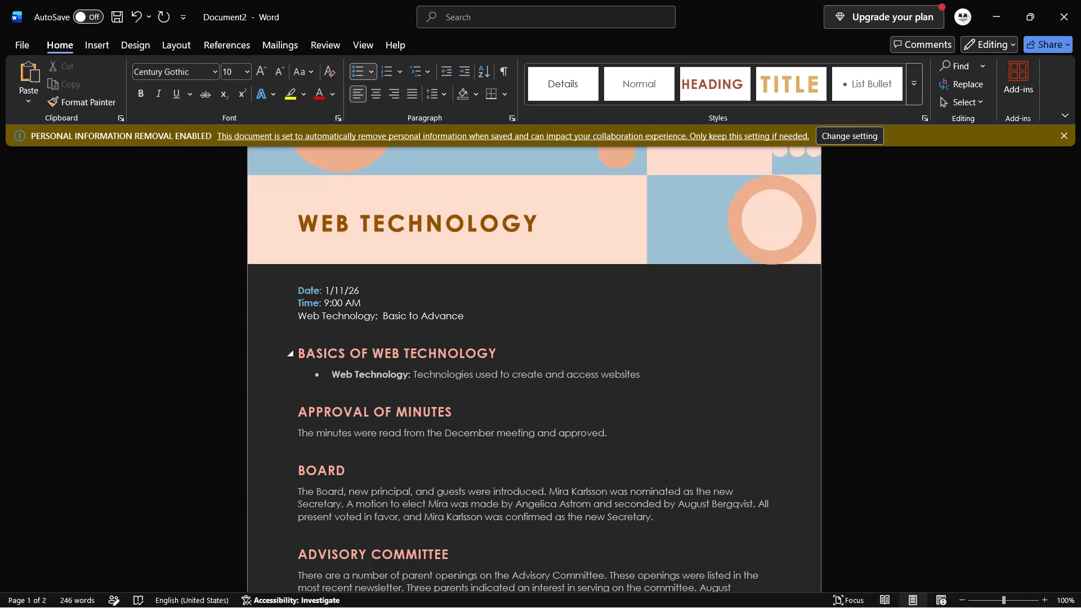
key("period")
key("Return")
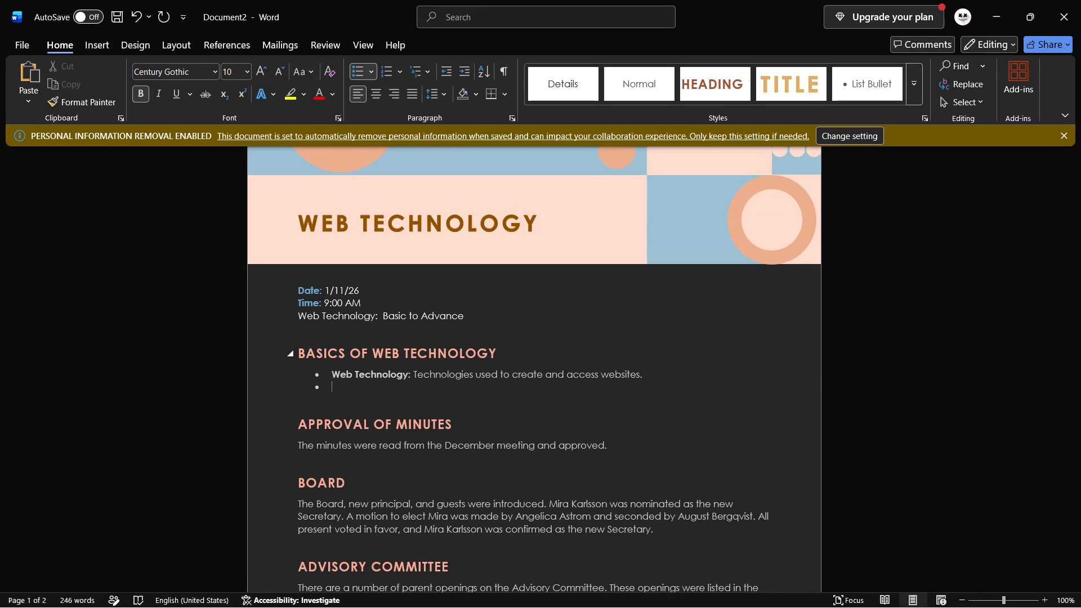
Enter the bold label "Internet:" in the empty second bullet under the Basics of Web Technology heading.
key("shift+i")
type("nter")
type("net")
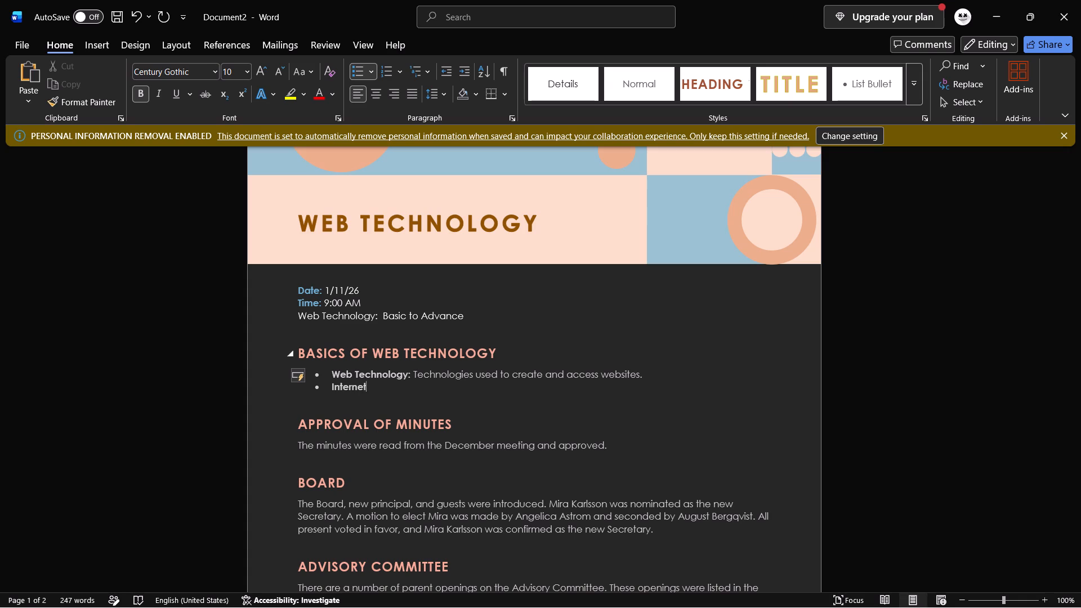
key("shift+colon")
key("space")
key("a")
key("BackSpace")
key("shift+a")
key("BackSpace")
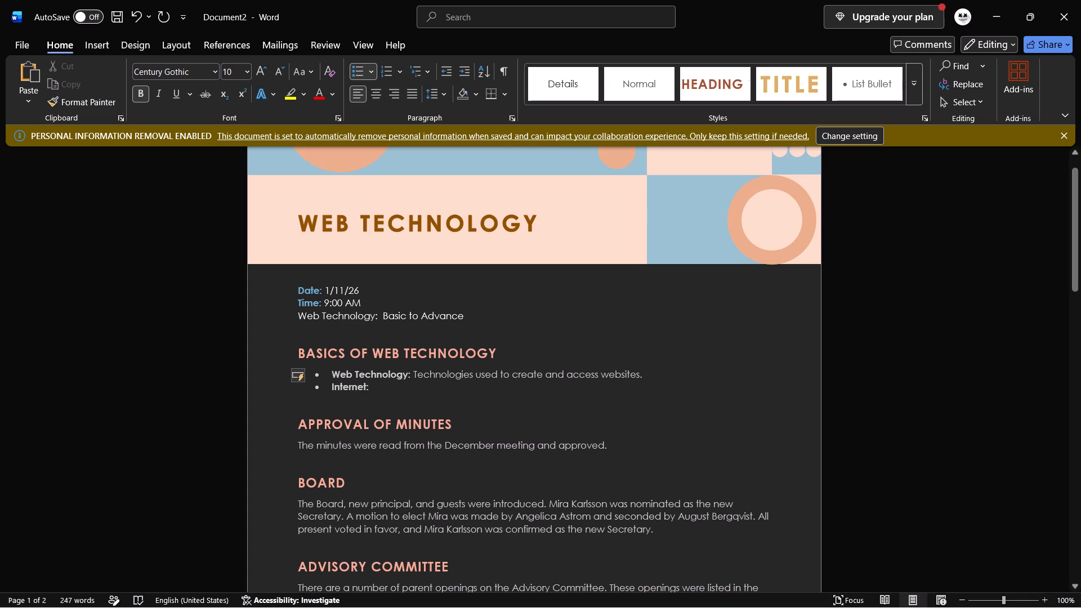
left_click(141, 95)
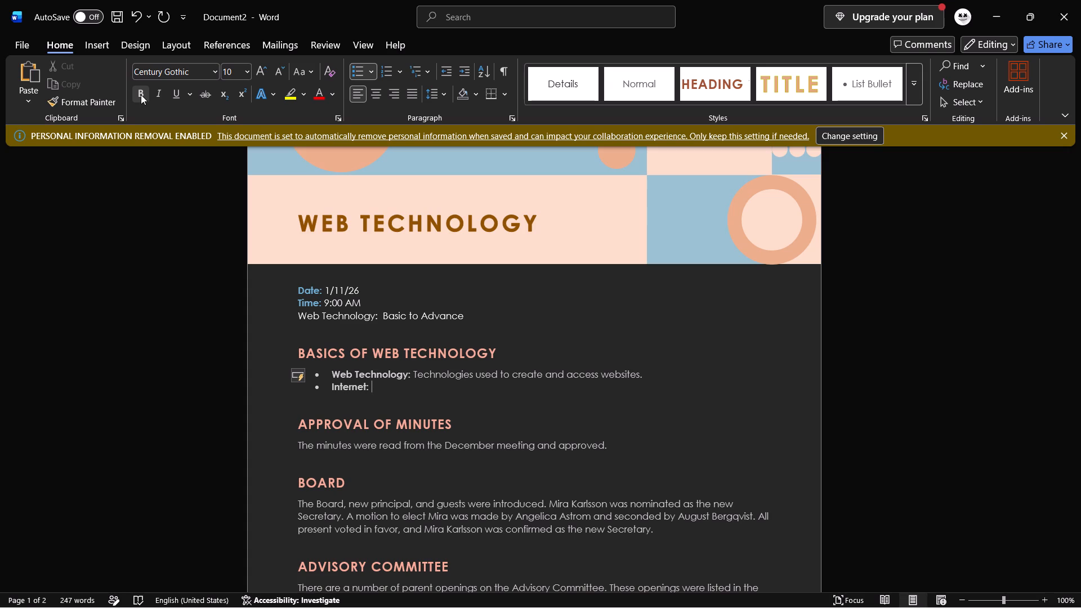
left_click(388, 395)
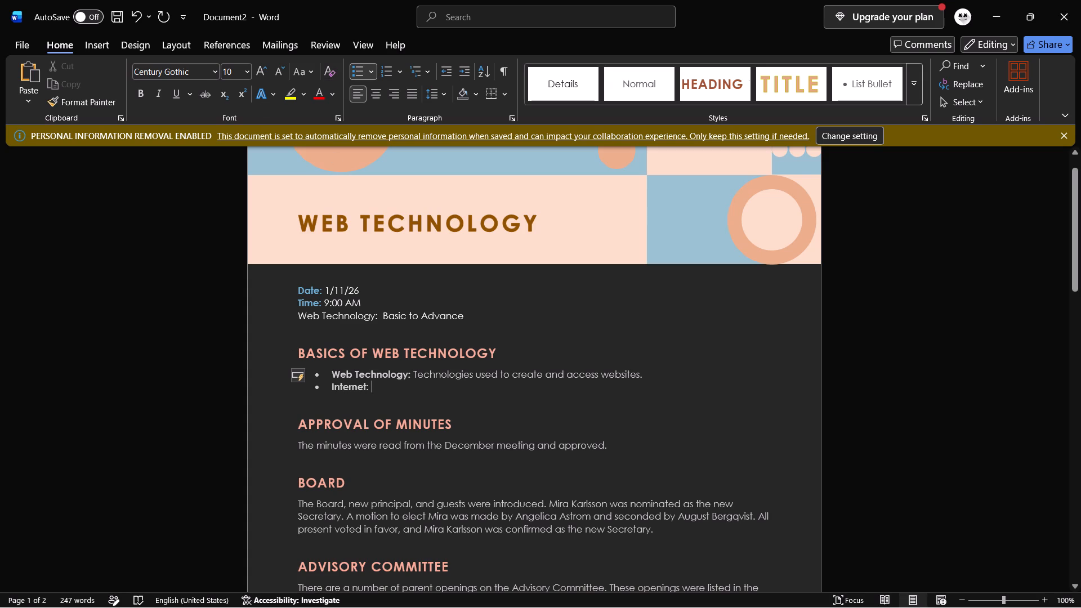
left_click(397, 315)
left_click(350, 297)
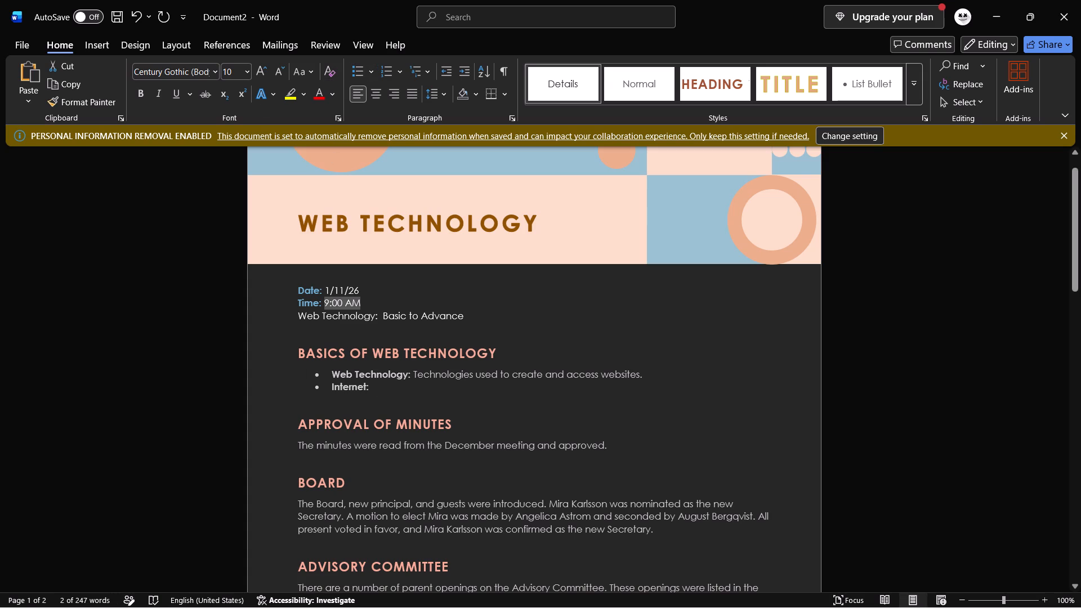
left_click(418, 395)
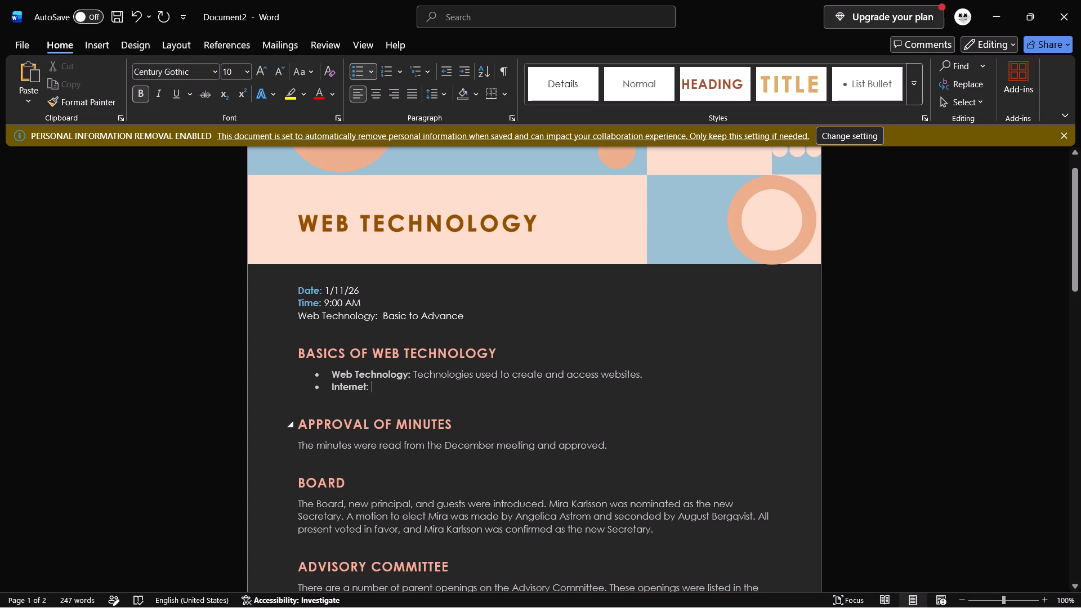
Replace the "Approval of Minutes" heading with "Frontend development".
double_click(376, 421)
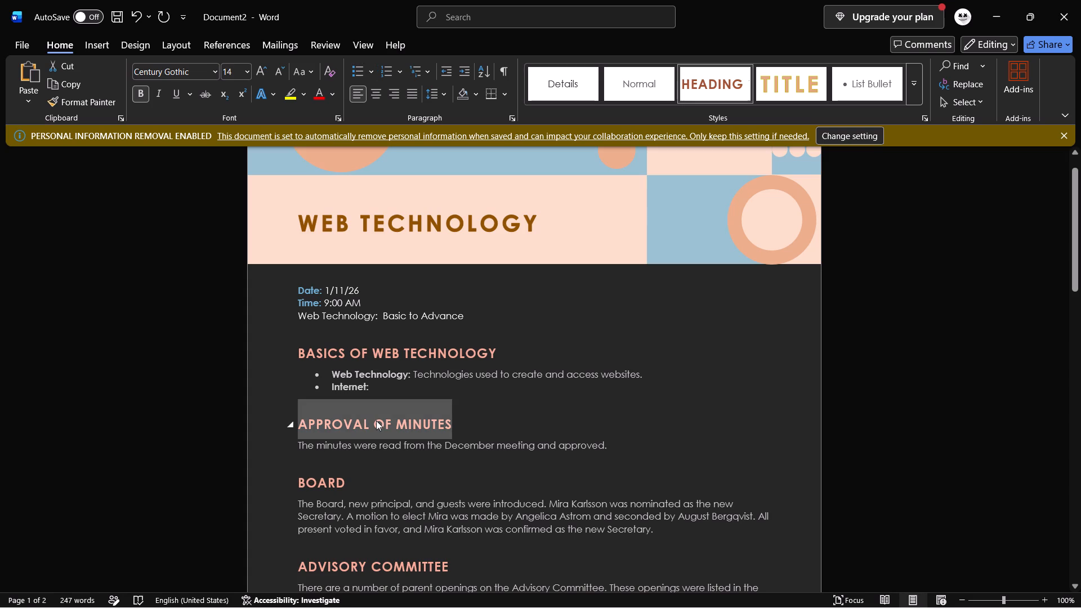
key("shift+f")
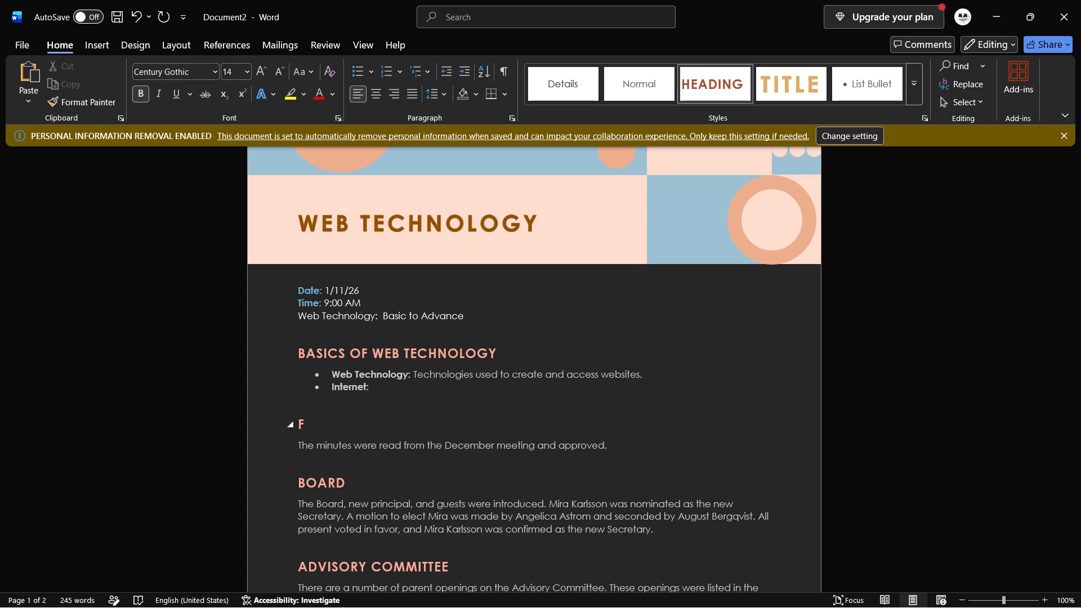
type("ronted")
key("BackSpace")
key("BackSpace")
type("en")
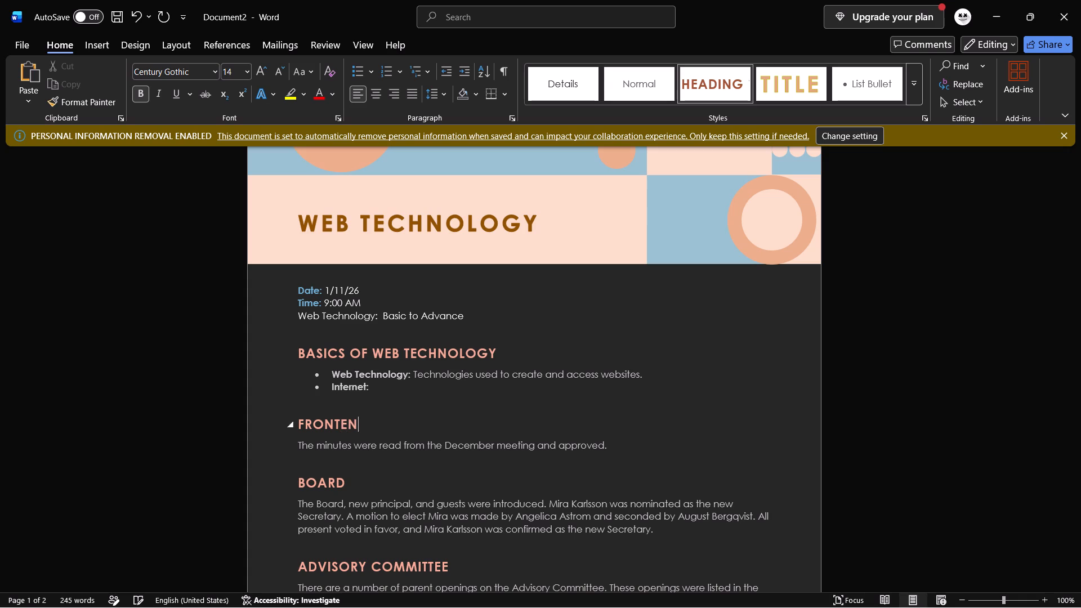
type("d")
key("space")
type("dev")
type("elopment")
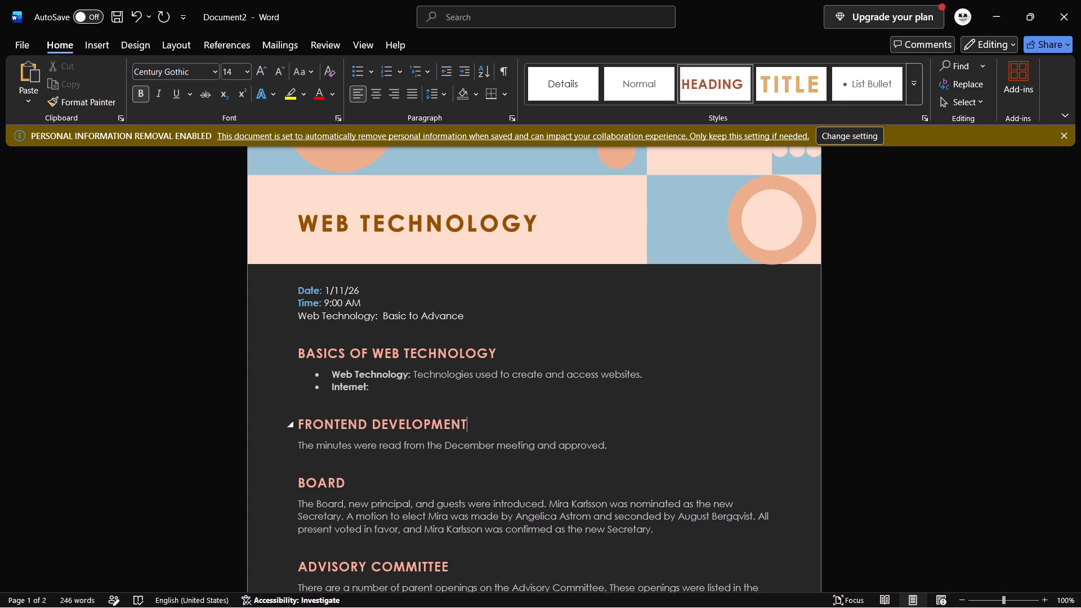
Replace the "Board" heading with "backend development".
left_click(330, 485)
type("backend")
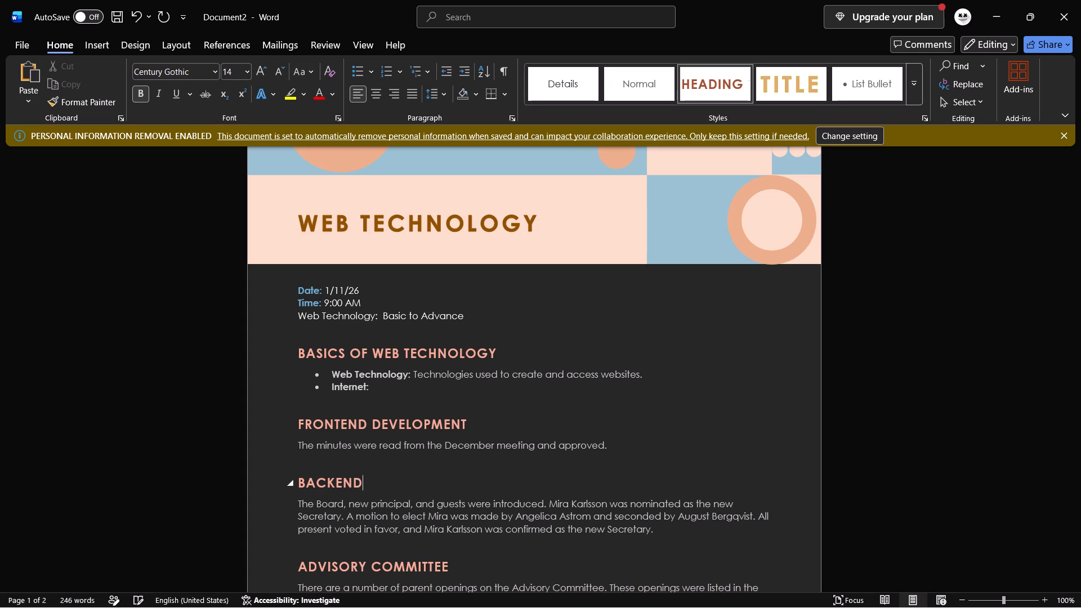
key("space")
type("development")
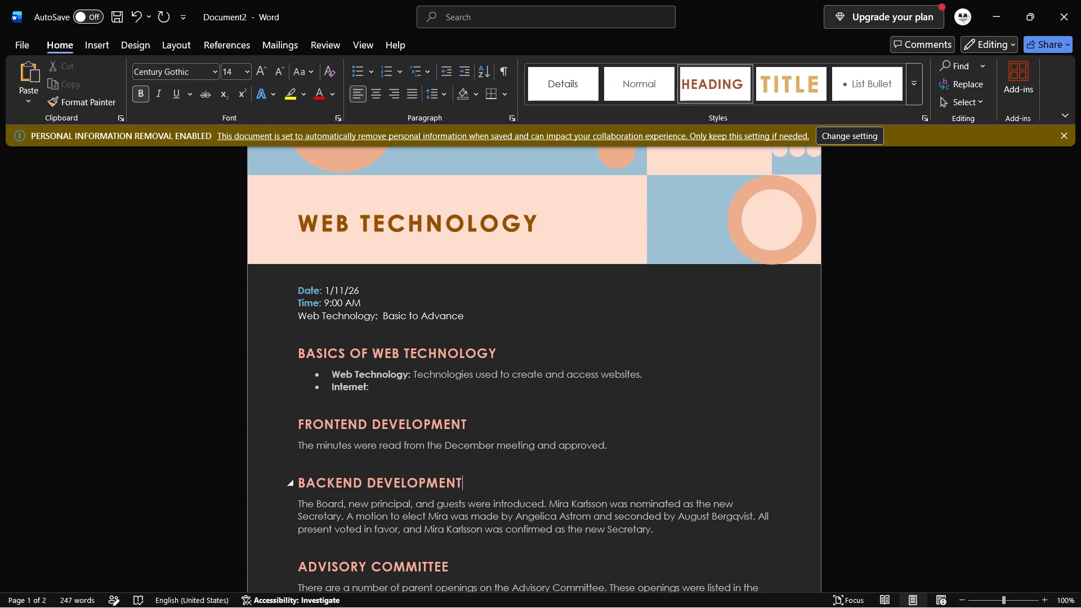
Replace the "Advisory Committee" heading with "Intermediate technologies".
scroll(408, 466, "down", 1)
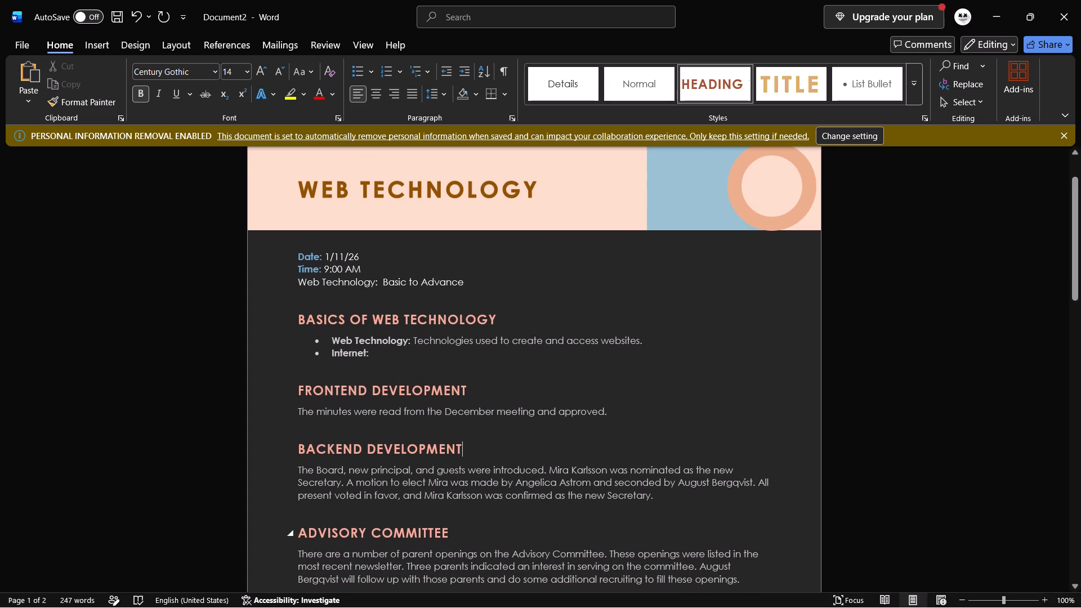
left_click(385, 531)
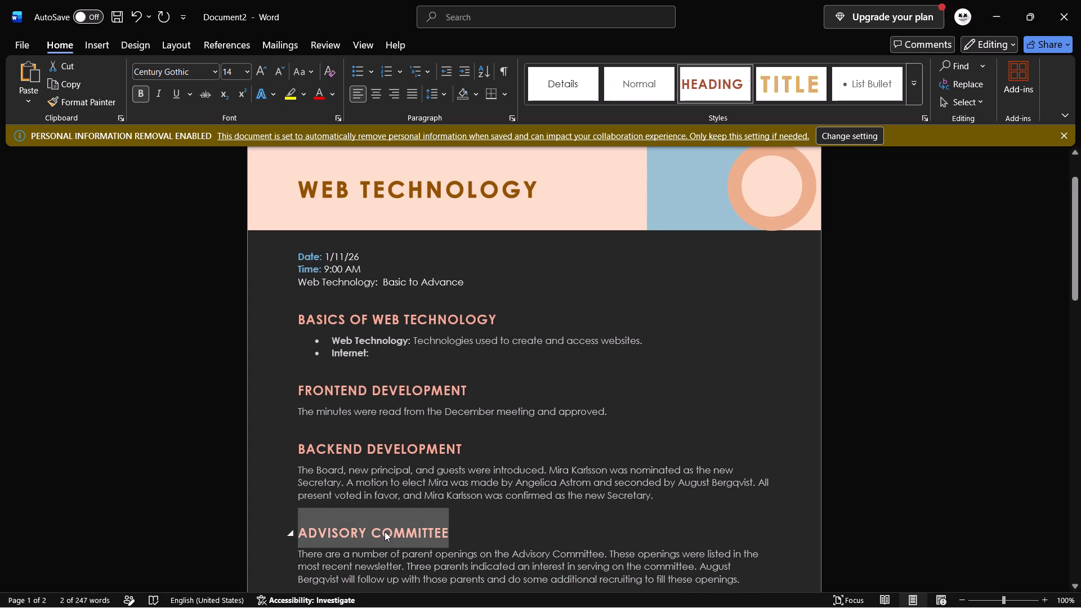
type("In")
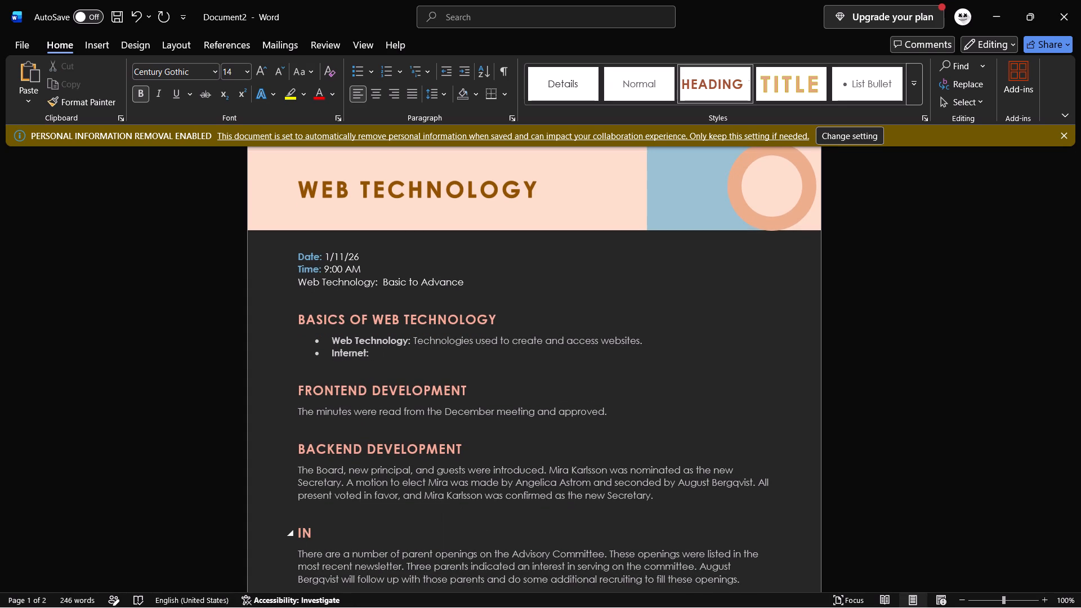
type("ter")
type("mediate")
key("space")
type("tec")
type("hnolo")
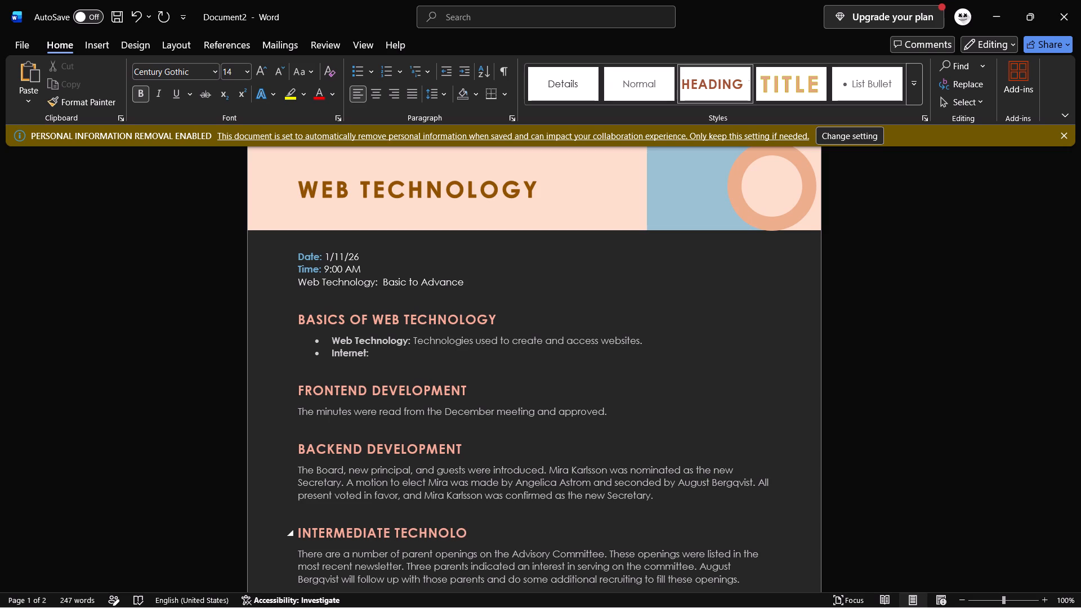
type("gies")
Replace the "Budget" heading with "Advanced web technology".
scroll(412, 439, "down", 1)
scroll(418, 442, "up", 2)
scroll(427, 464, "down", 3)
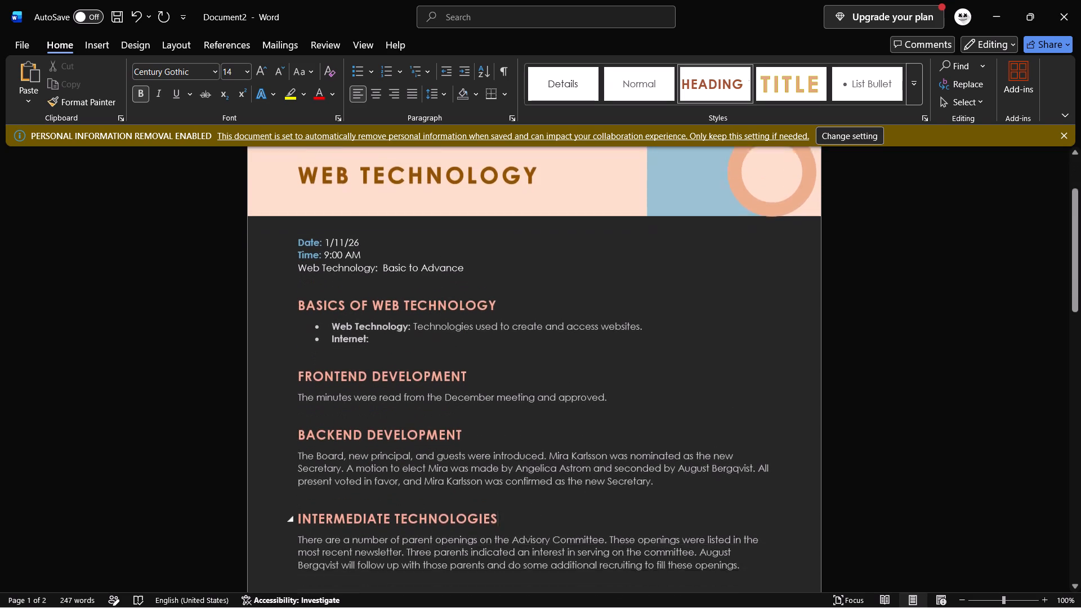
scroll(436, 470, "down", 1)
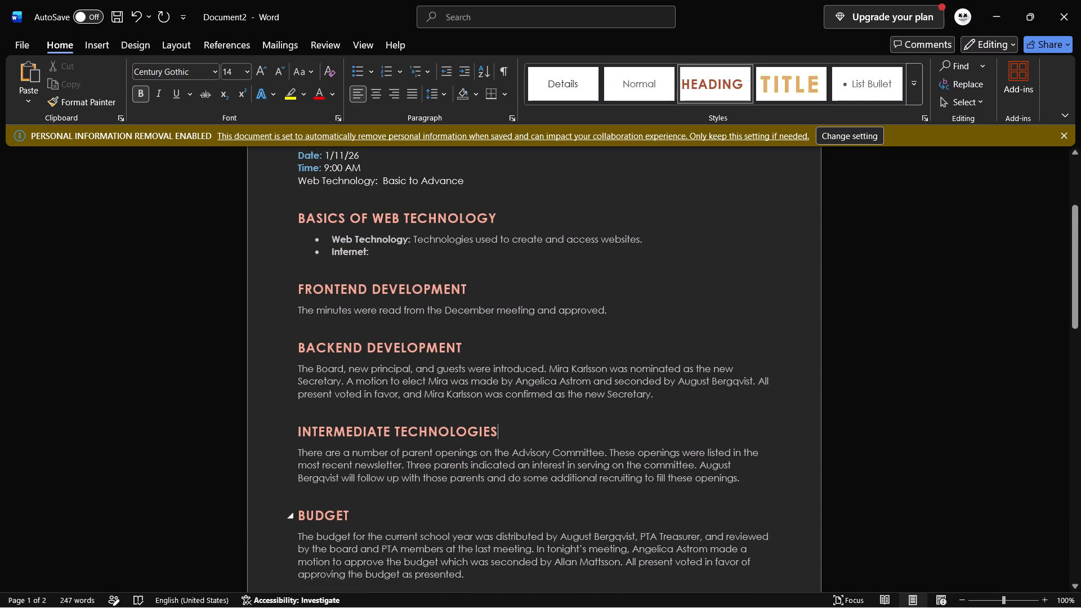
scroll(411, 484, "down", 3)
left_click(333, 414)
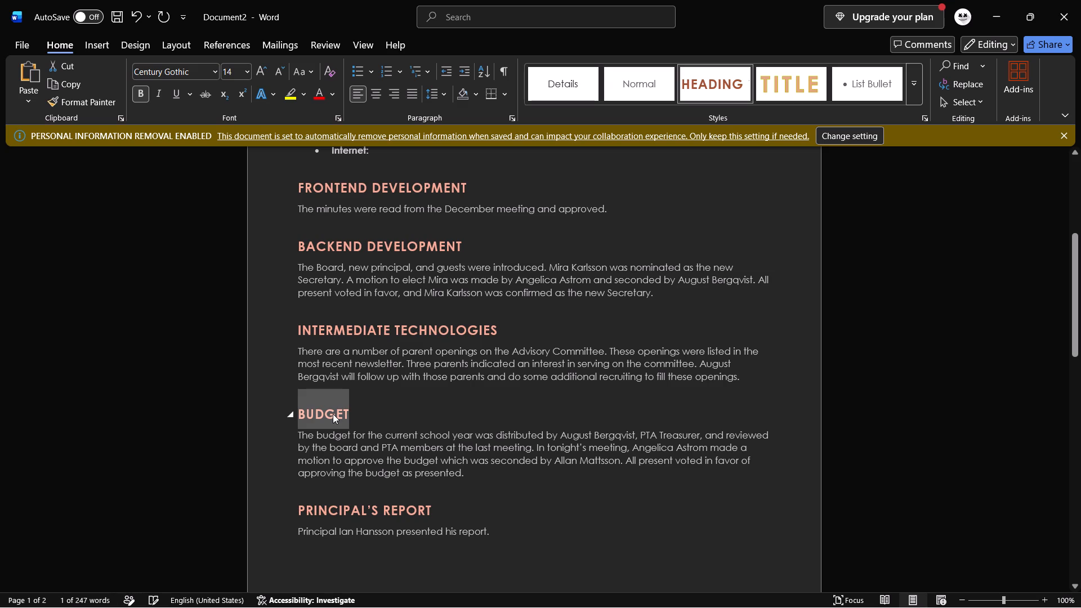
key("shift+a")
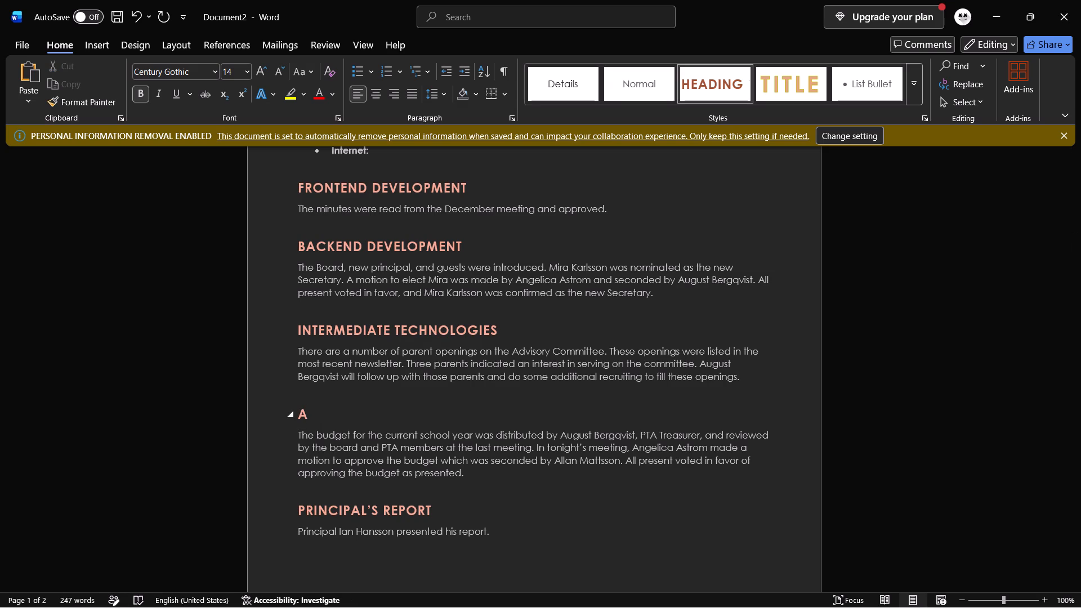
type("dvan")
type("ced")
key("space")
type("web techno")
type("logy")
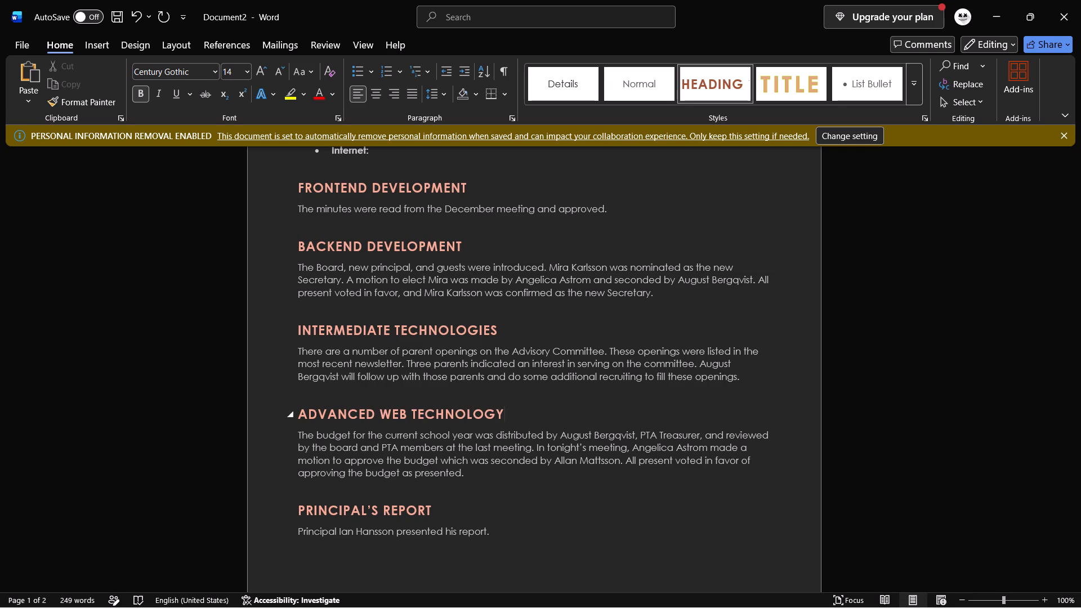
Replace the "Principal's Report" heading with "how a website works".
left_click(375, 507)
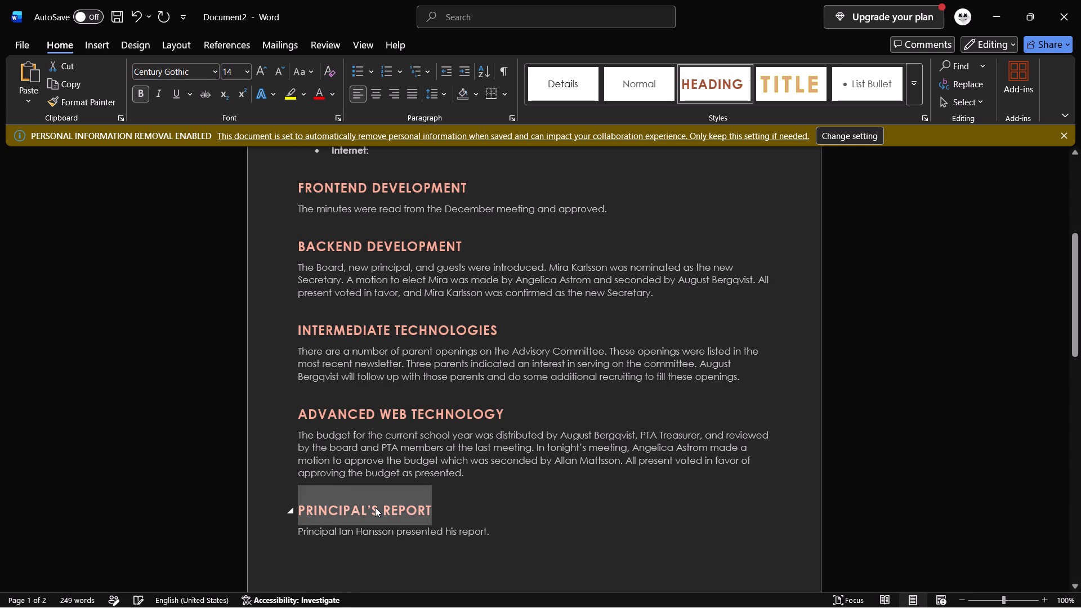
type("how")
key("space")
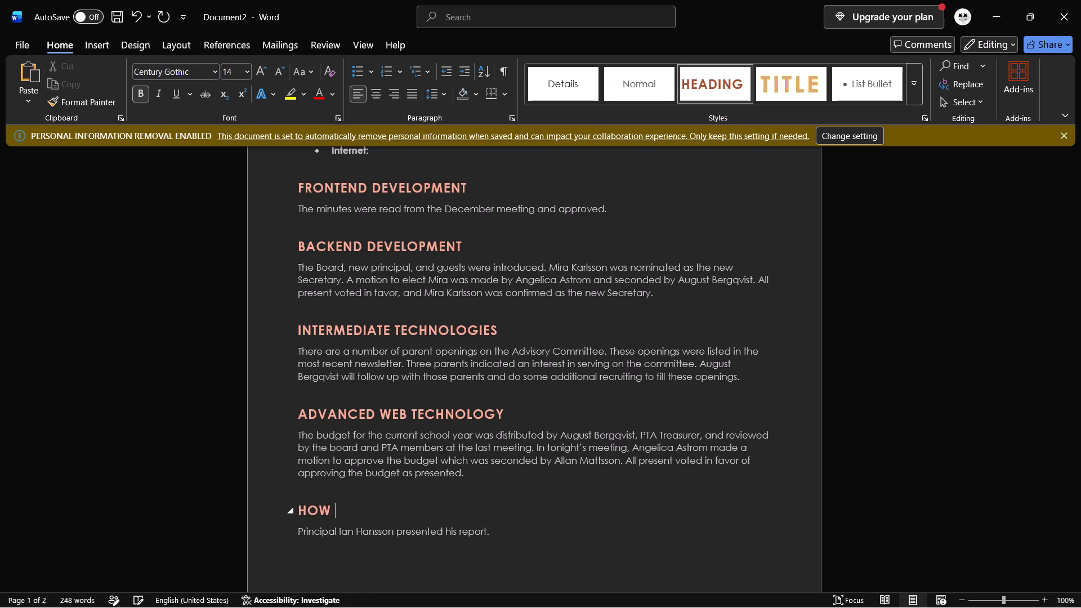
type("a web")
type("site")
key("space")
type("works")
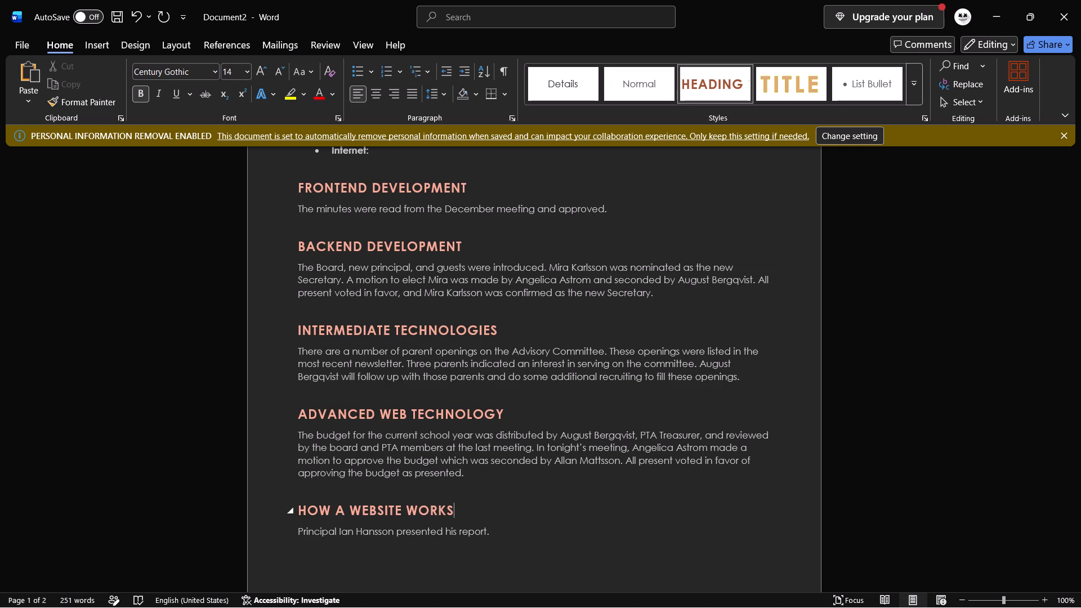
Replace the "New Business" heading on the second page with "best learning order".
scroll(445, 476, "down", 1)
scroll(445, 476, "up", 1)
scroll(451, 477, "down", 1)
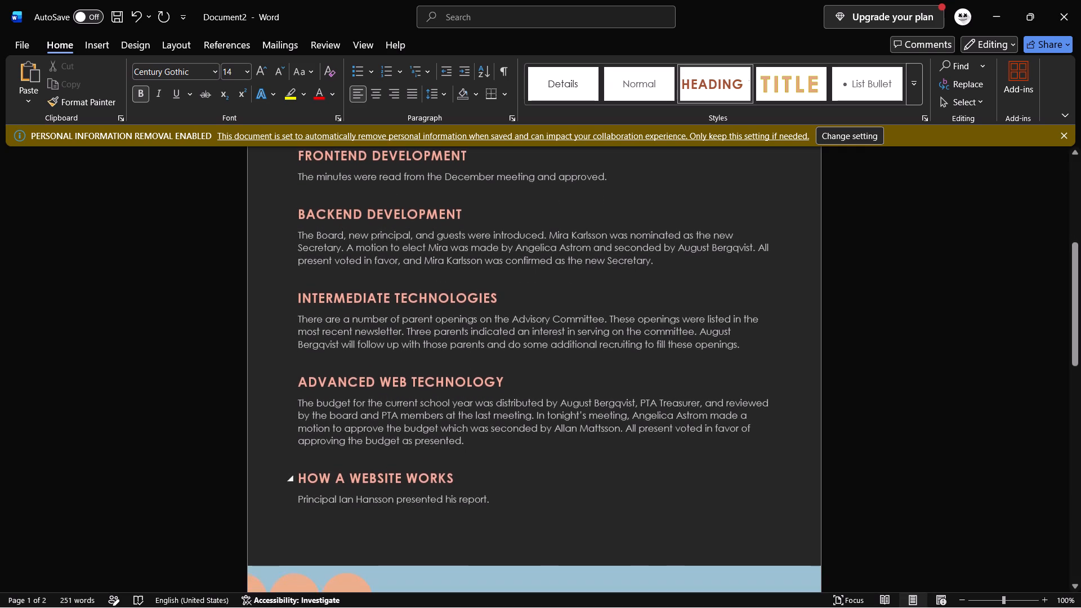
scroll(458, 477, "down", 5)
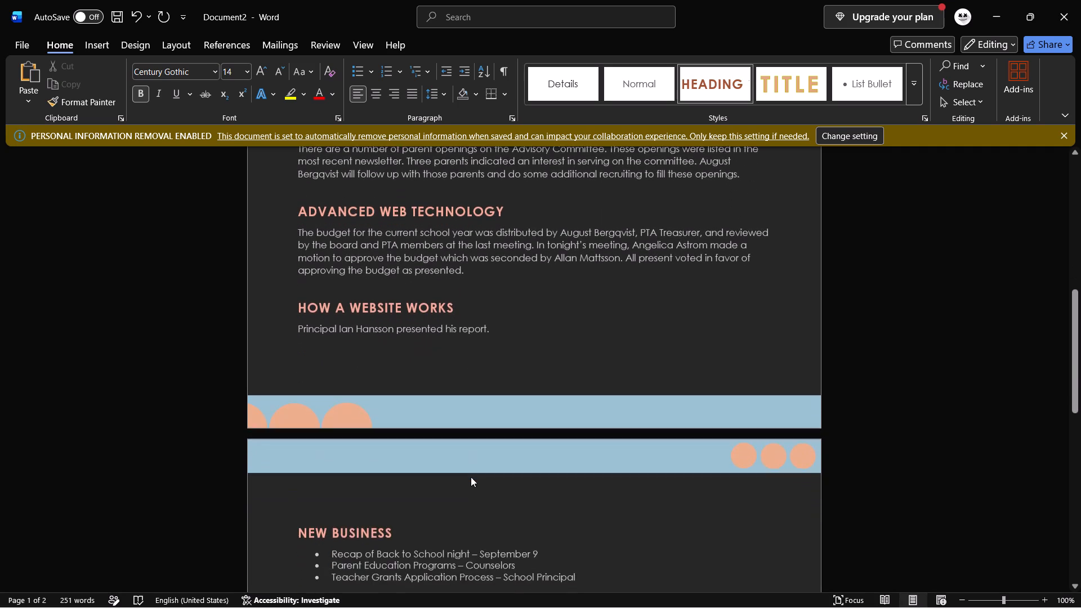
scroll(471, 477, "down", 1)
left_click(350, 498)
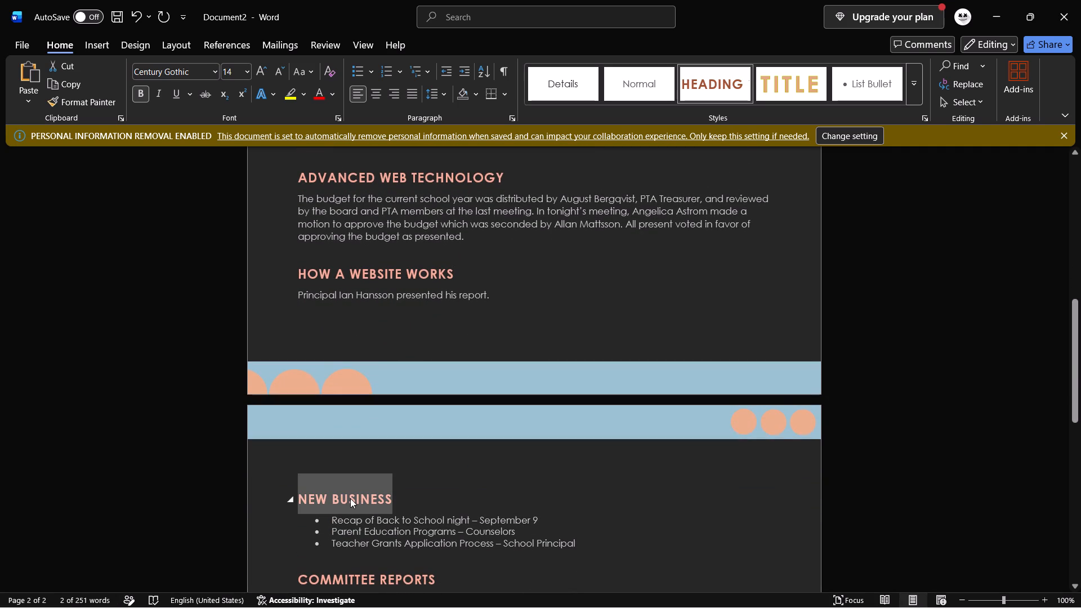
type("best")
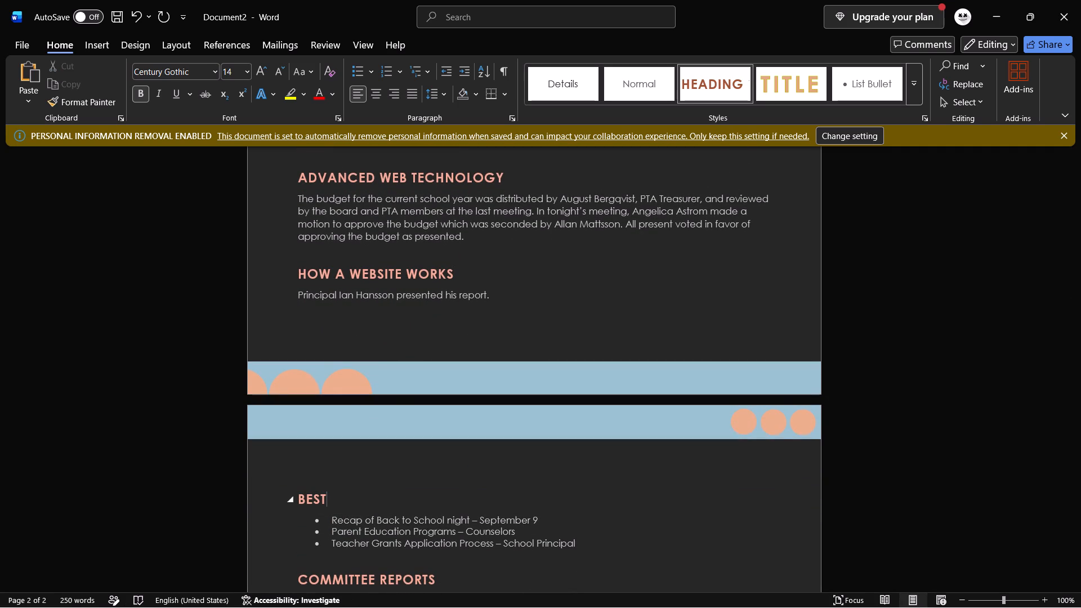
key("space")
type("learnin")
type("g order")
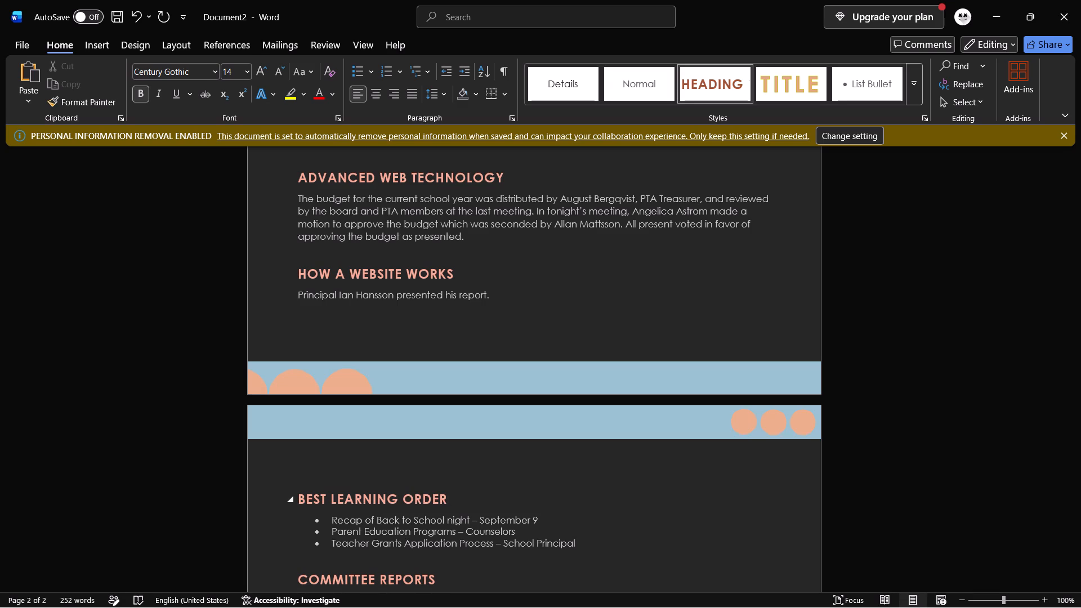
Replace the "Committee Reports" heading with "remember".
scroll(401, 477, "down", 2)
scroll(417, 478, "up", 5)
scroll(428, 473, "down", 1)
scroll(437, 463, "up", 2)
scroll(459, 450, "down", 1)
scroll(460, 449, "up", 2)
scroll(460, 449, "down", 2)
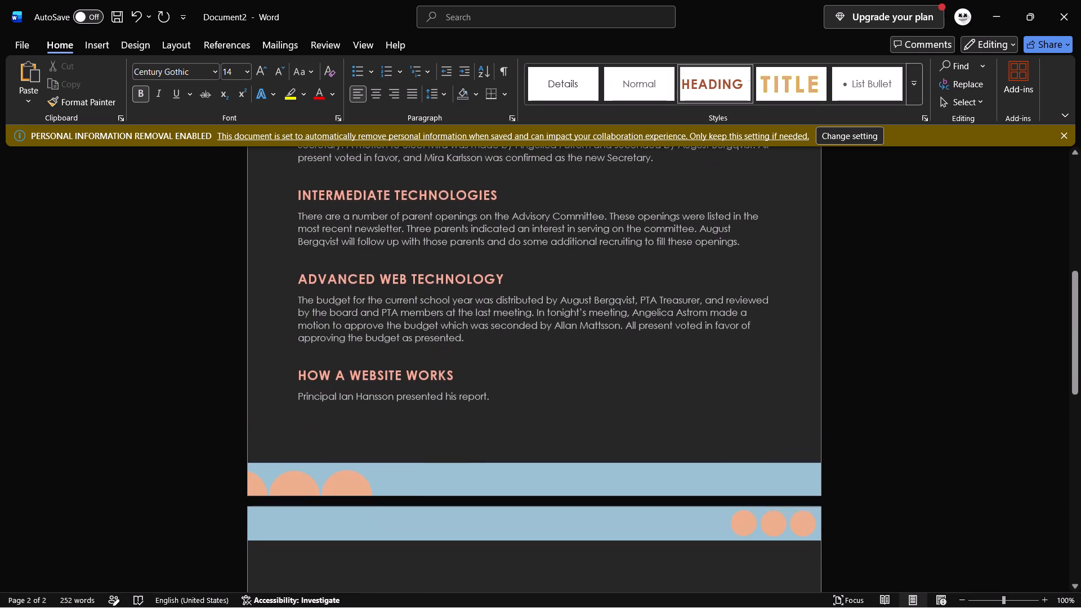
scroll(470, 444, "down", 1)
scroll(470, 444, "up", 1)
scroll(470, 444, "down", 2)
scroll(474, 443, "up", 1)
scroll(474, 443, "down", 2)
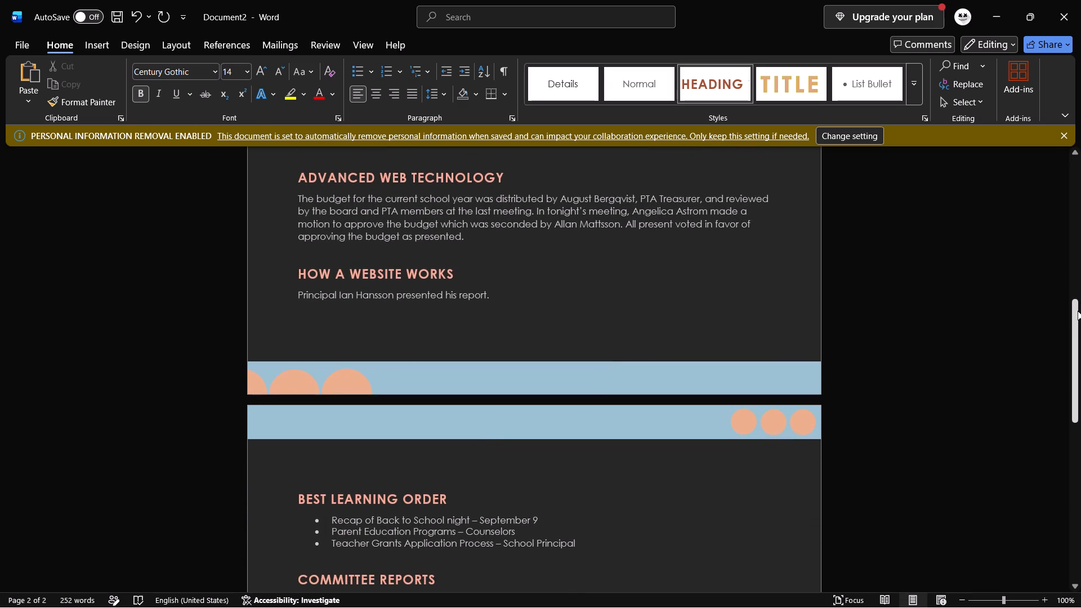
left_click_drag(1078, 311, 1080, 407)
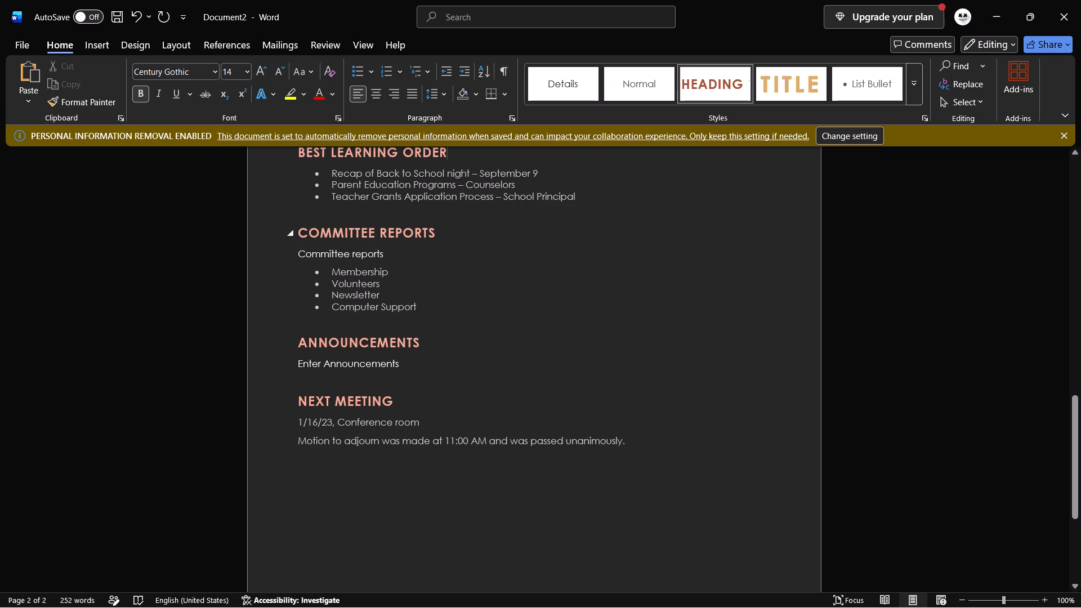
left_click(376, 229)
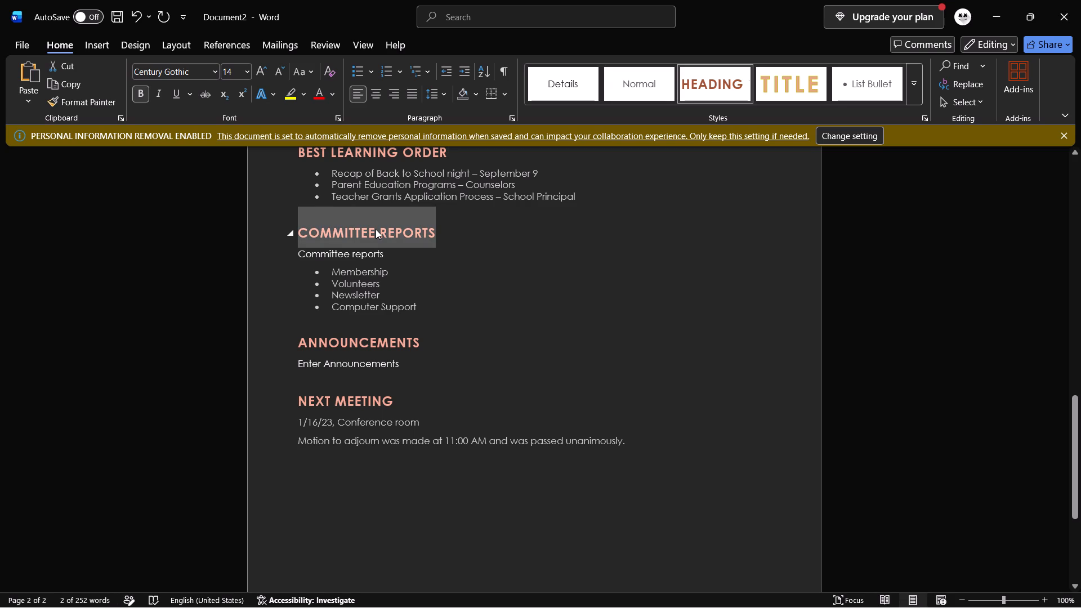
type("re")
type("me")
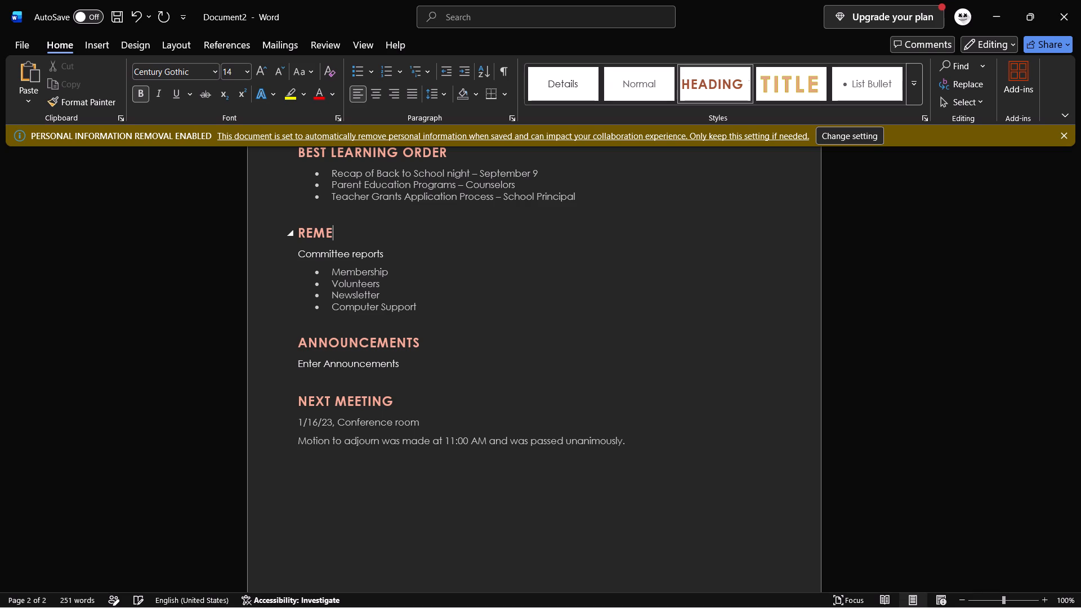
type("mber")
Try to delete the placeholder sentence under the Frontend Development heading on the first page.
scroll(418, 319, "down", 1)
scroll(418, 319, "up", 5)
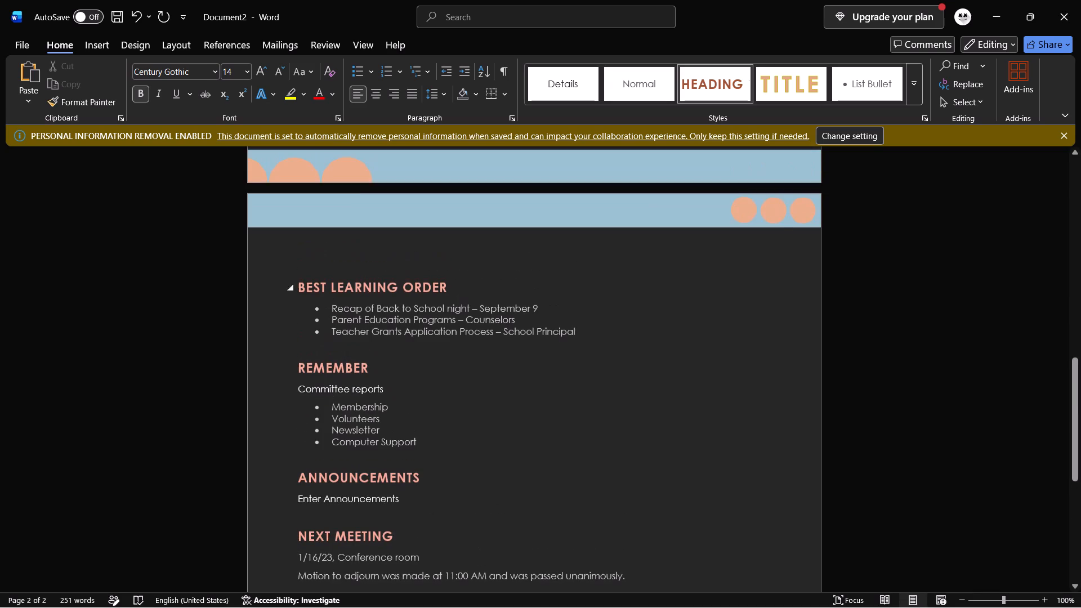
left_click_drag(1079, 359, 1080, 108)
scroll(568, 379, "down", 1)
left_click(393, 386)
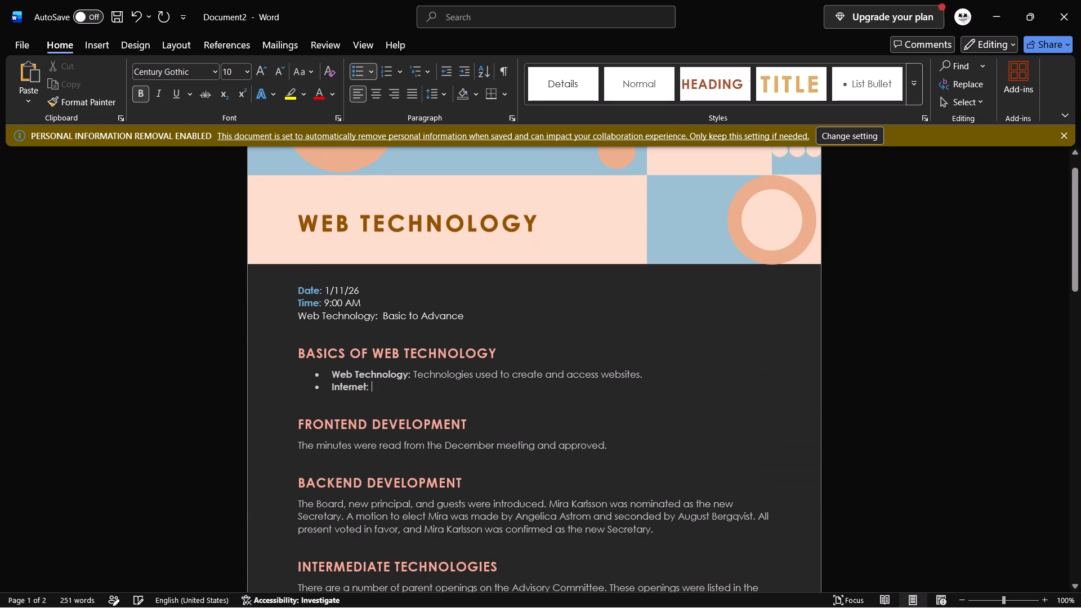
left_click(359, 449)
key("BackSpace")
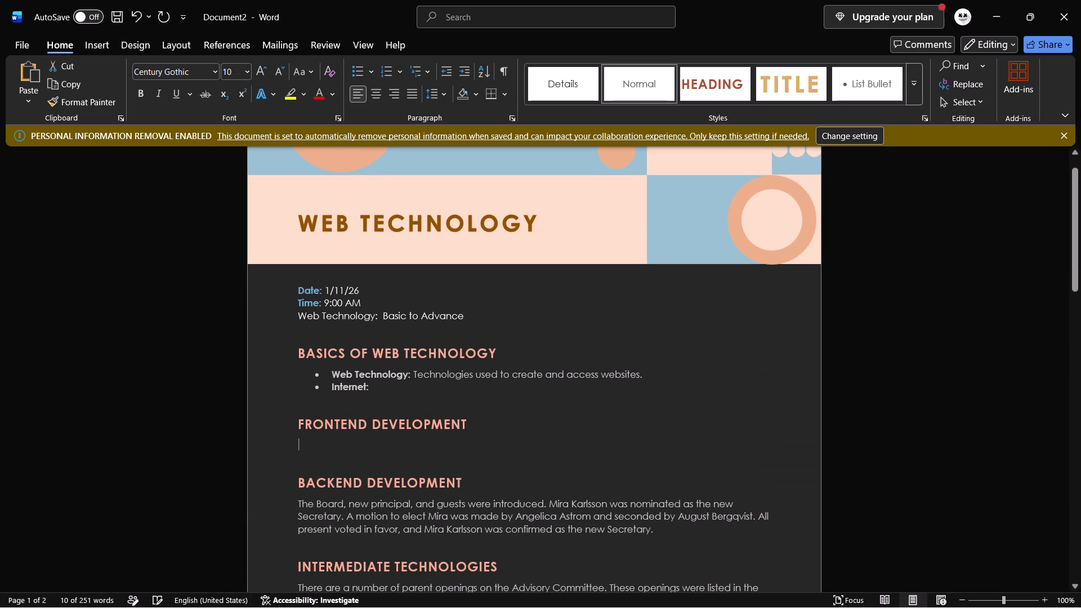
Delete the template body paragraphs under the Backend Development and Intermediate Technologies headings.
left_click(367, 525)
key("BackSpace")
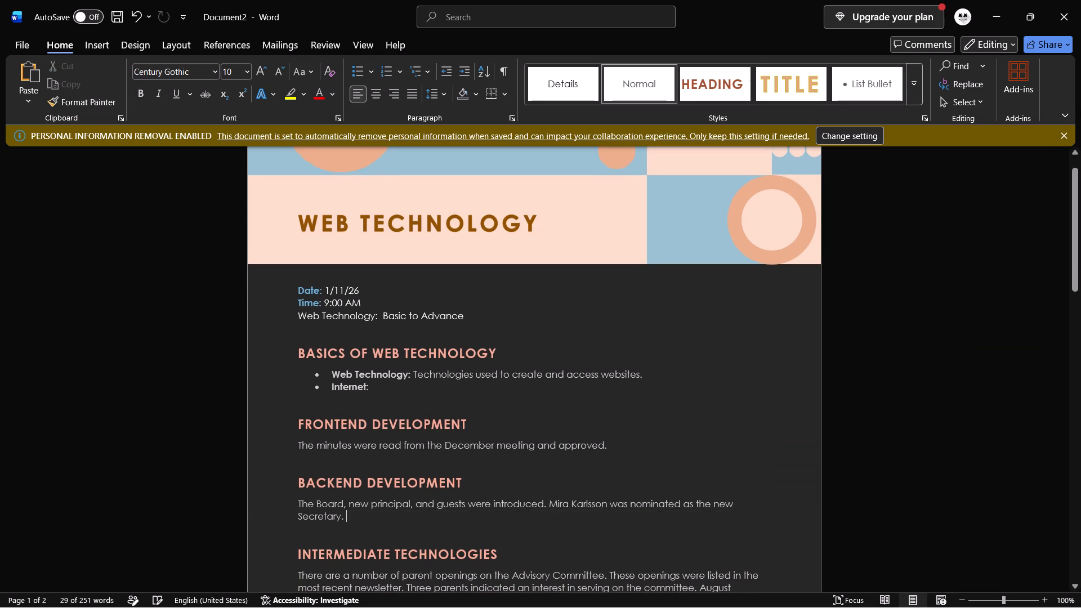
left_click(377, 507)
key("BackSpace")
left_click(379, 555)
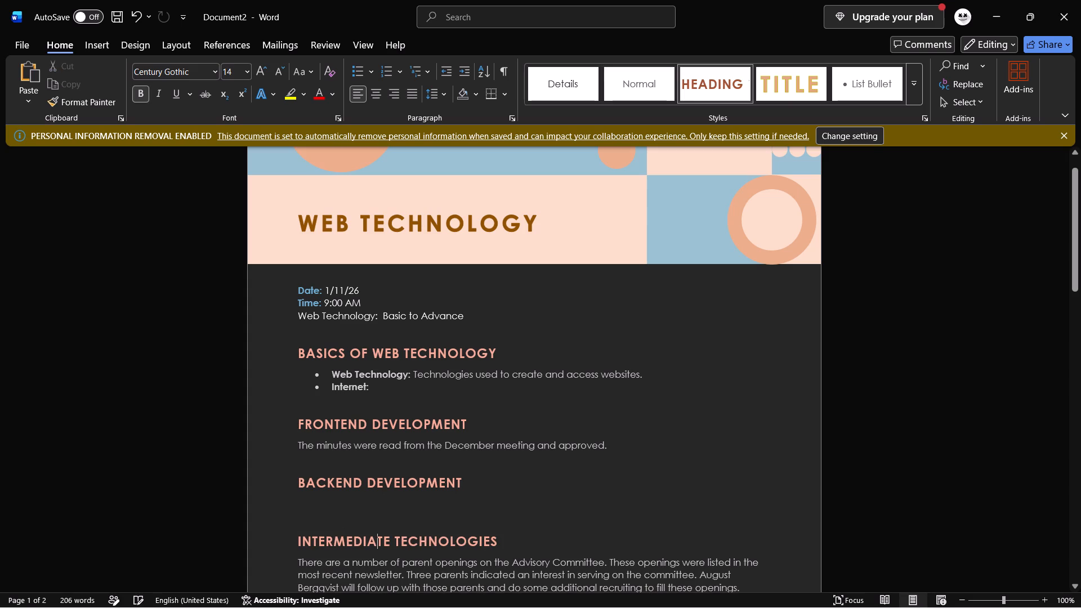
left_click(377, 571)
key("BackSpace")
left_click(378, 569)
key("BackSpace")
Delete the template body text under the Advanced Web Technology and How a Website Works headings.
scroll(403, 544, "down", 2)
scroll(403, 544, "up", 1)
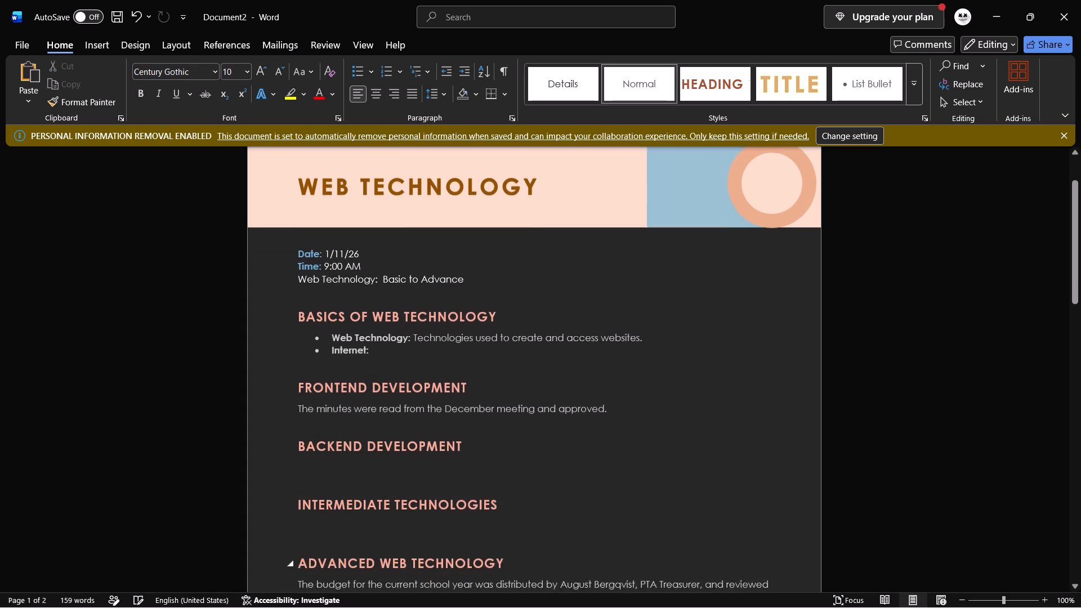
scroll(404, 544, "down", 1)
left_click(402, 562)
key("BackSpace")
left_click(402, 562)
key("BackSpace")
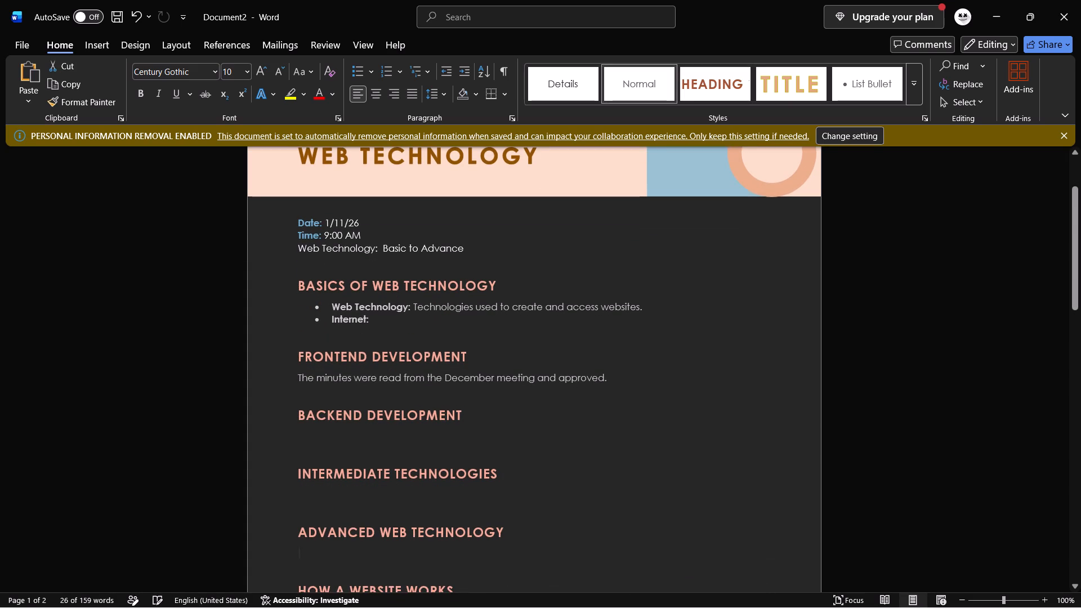
scroll(405, 556, "down", 1)
scroll(405, 556, "up", 1)
scroll(405, 556, "down", 6)
scroll(405, 556, "up", 2)
scroll(406, 556, "down", 1)
left_click(422, 448)
key("BackSpace")
Clear the template bullet items under the Best Learning Order heading, leaving an empty bullet.
scroll(422, 458, "down", 2)
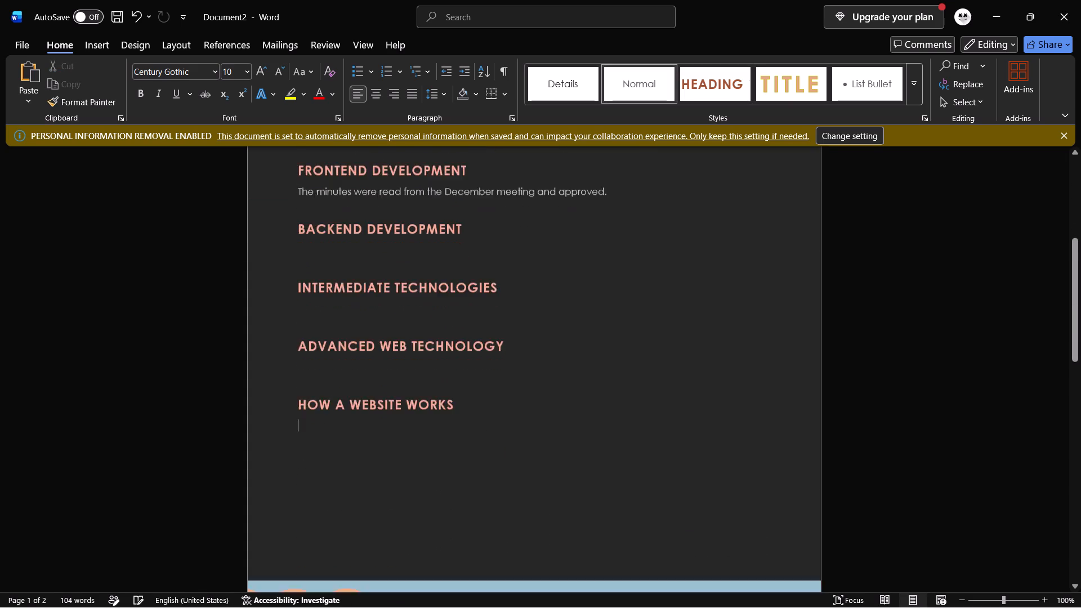
scroll(422, 460, "down", 5)
left_click(400, 525)
key("BackSpace")
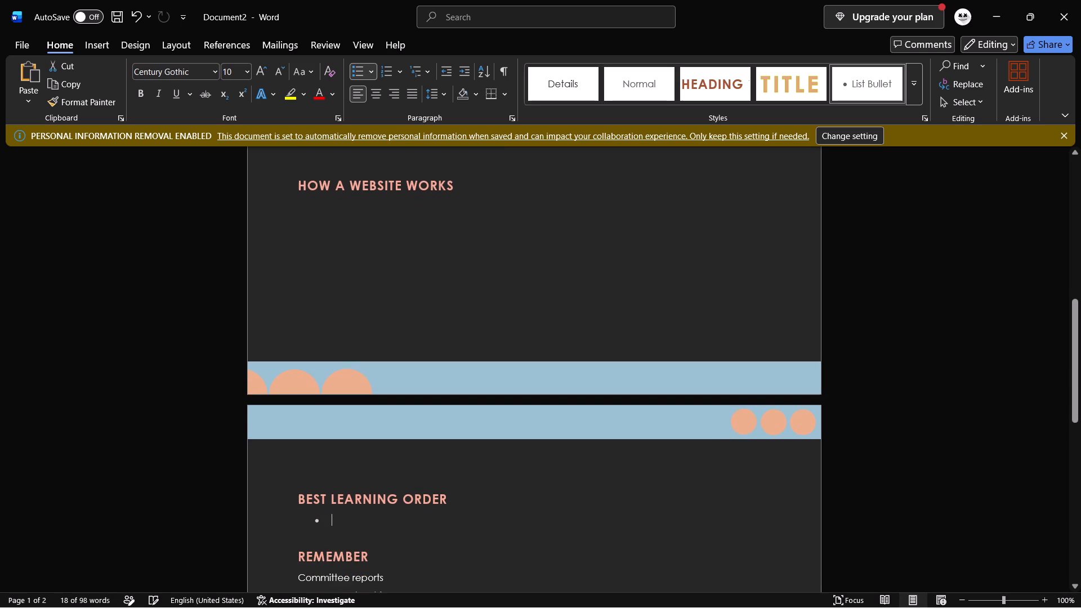
Clear the template bullet items and the "Committee reports" line under the Remember heading.
scroll(400, 525, "up", 3)
scroll(400, 525, "down", 3)
scroll(401, 522, "up", 3)
scroll(401, 522, "down", 4)
scroll(496, 448, "down", 1)
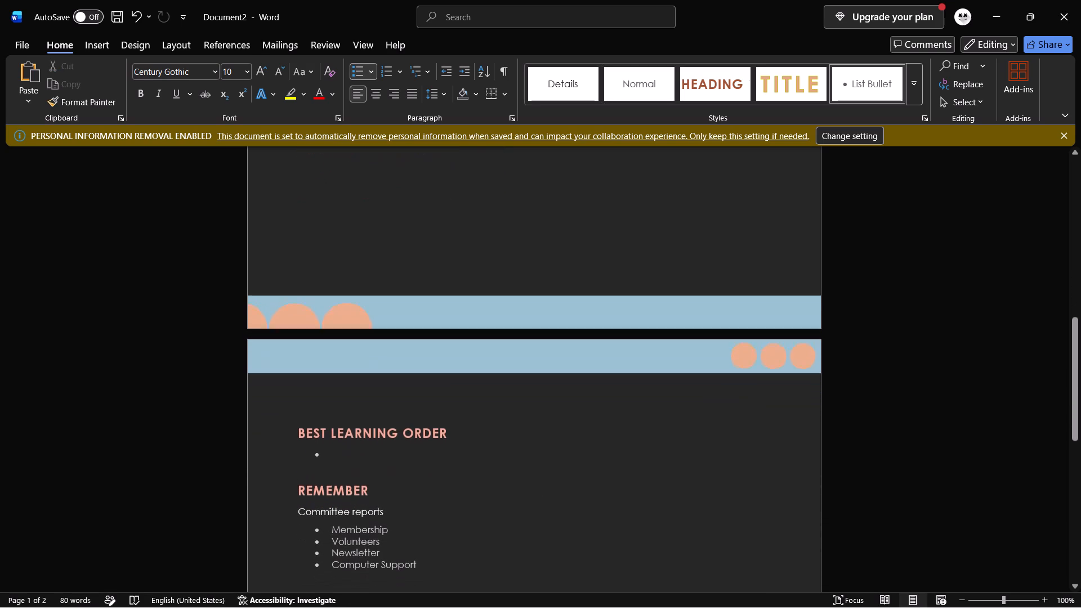
left_click(356, 547)
key("BackSpace")
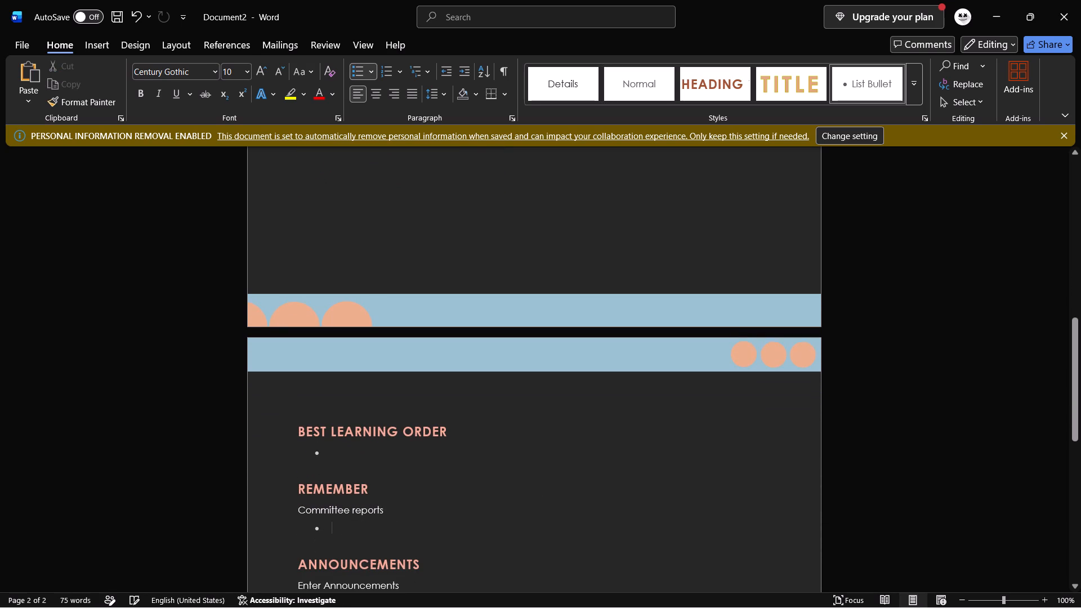
left_click(370, 507)
key("BackSpace")
Delete the "Enter Announcements" placeholder text under the Announcements heading.
scroll(382, 511, "down", 2)
left_click(372, 523)
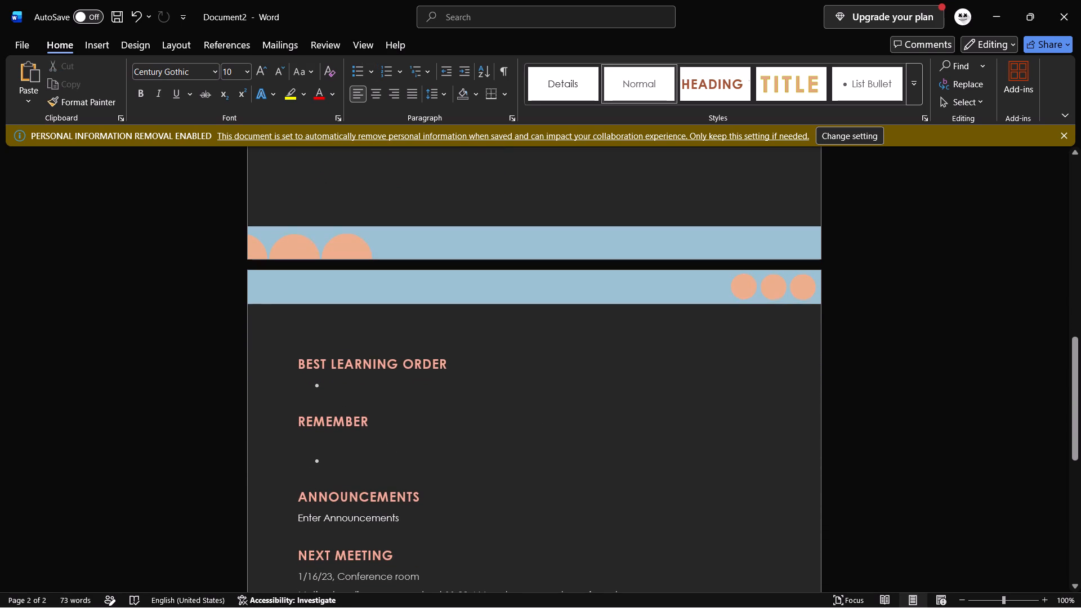
key("BackSpace")
scroll(392, 508, "down", 2)
scroll(409, 504, "up", 1)
left_click(369, 544)
key("BackSpace")
Review the cleared sections back up to the Frontend Development text and enlarge the page view.
scroll(370, 543, "down", 5)
scroll(379, 533, "up", 1)
scroll(379, 533, "down", 1)
scroll(380, 531, "up", 3)
scroll(380, 530, "down", 3)
scroll(380, 524, "up", 1)
left_click_drag(1078, 229, 1080, 122)
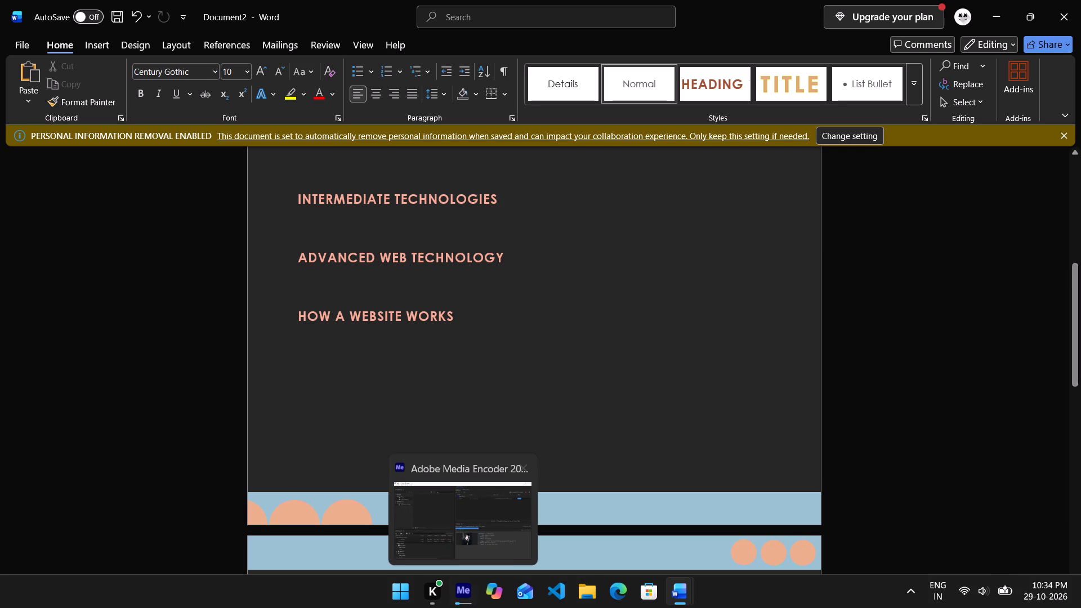
left_click(604, 320)
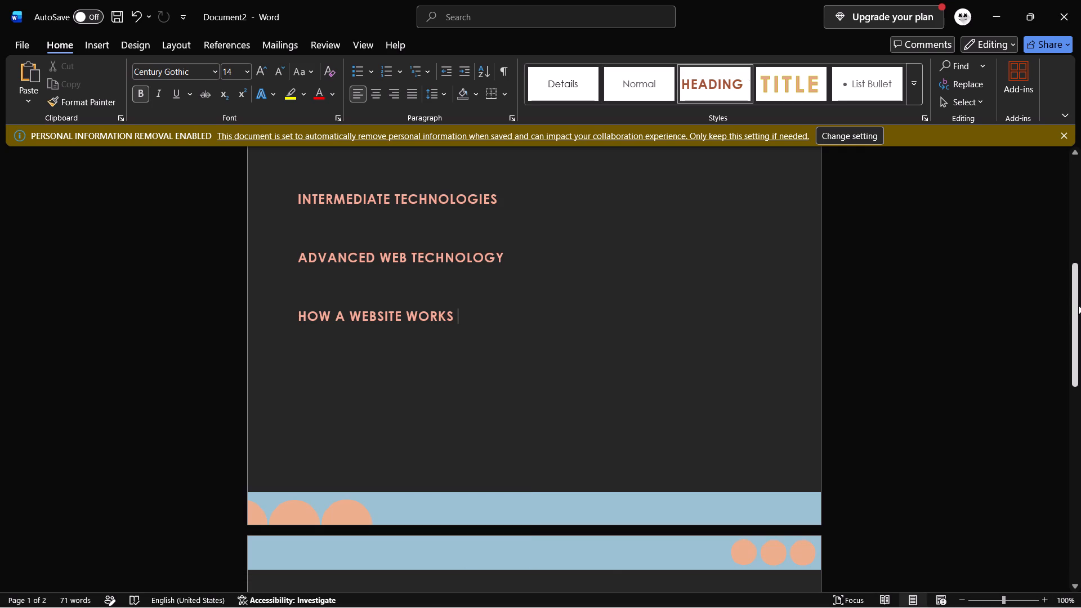
left_click_drag(1076, 305, 1080, 238)
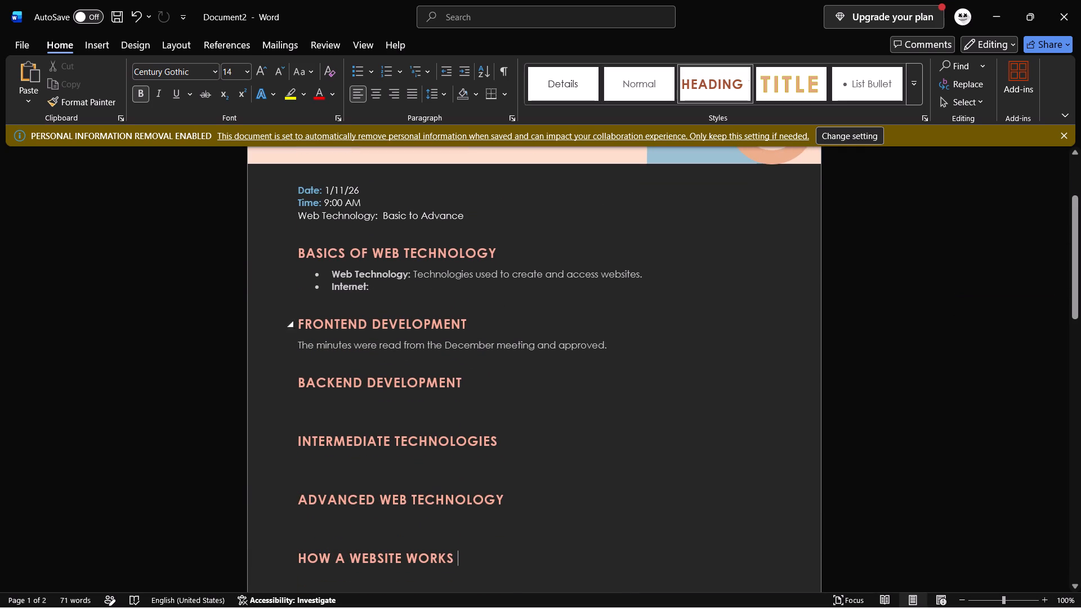
left_click(627, 347)
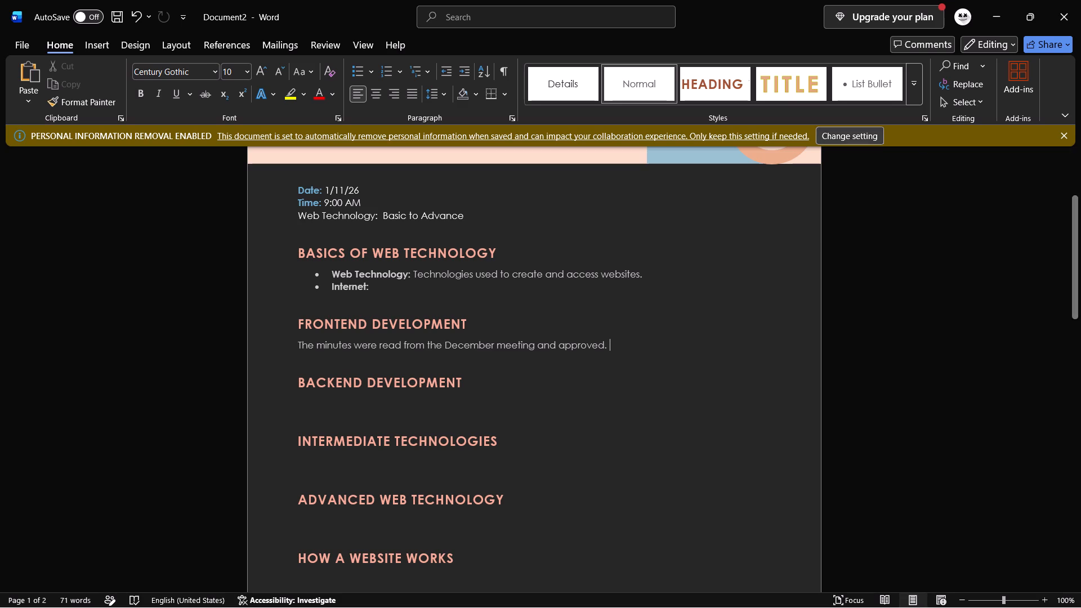
scroll(771, 319, "down", 1)
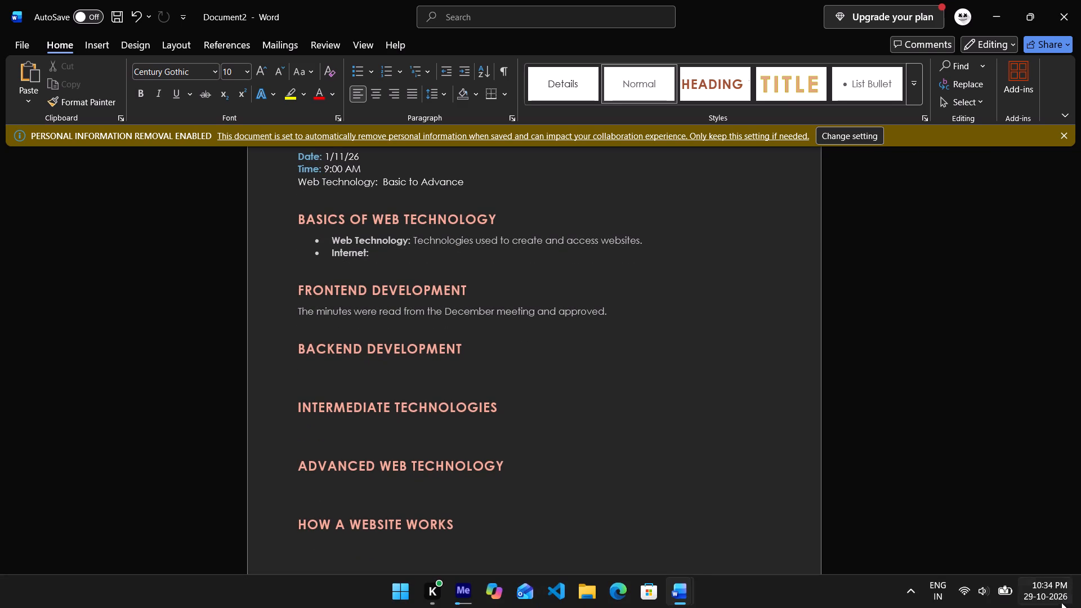
left_click(1047, 603)
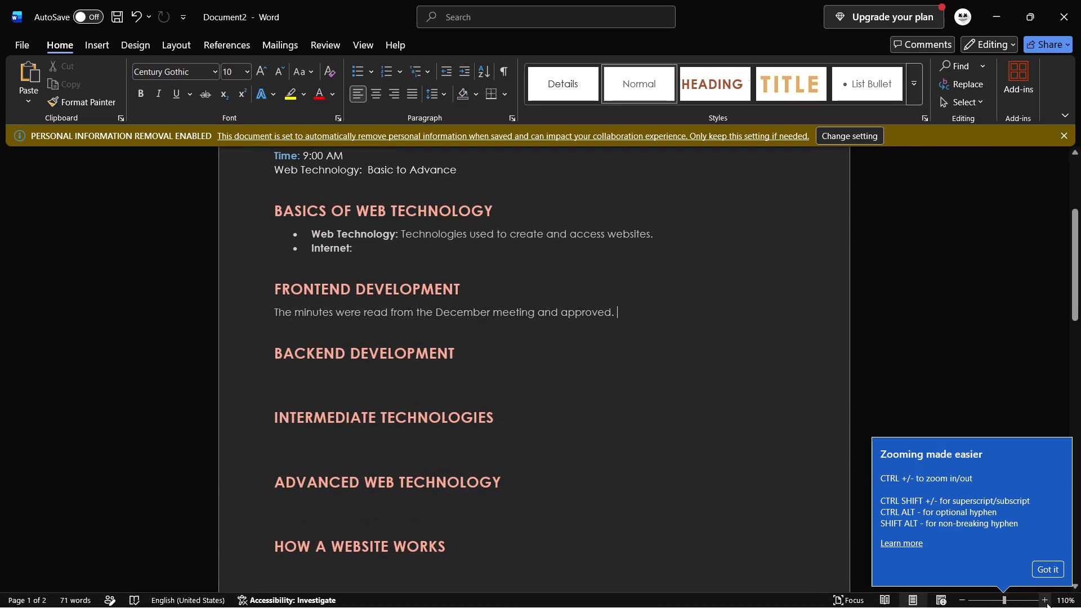
left_click(1047, 602)
left_click(1047, 602)
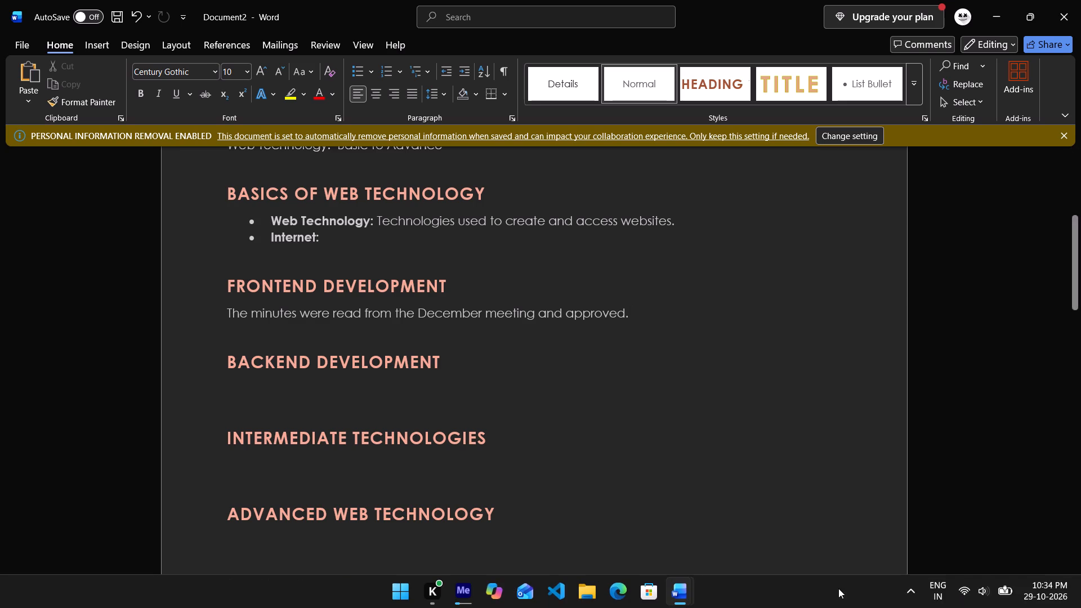
Switch to Adobe Media Encoder and check the encoding progress of the queued video.
left_click(459, 589)
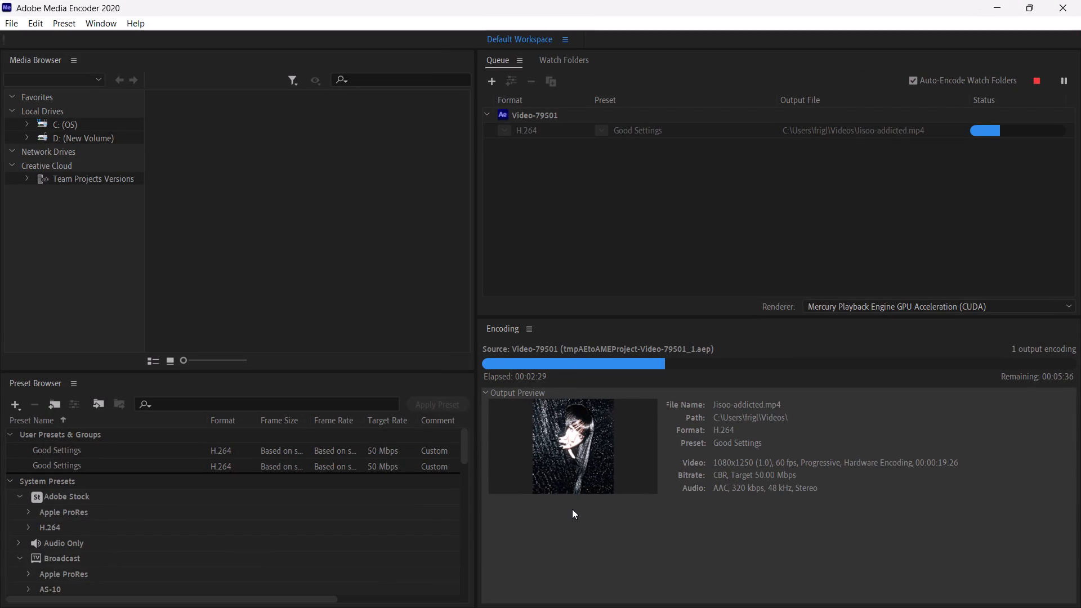
left_click(551, 544)
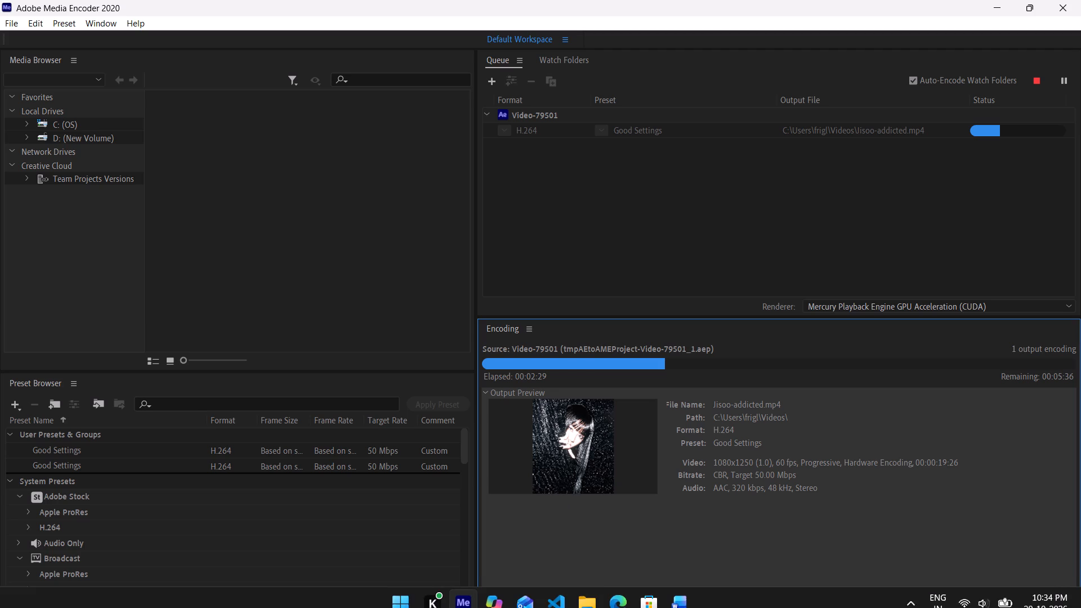
Search Windows for "tas" and open Task Manager.
left_click(404, 589)
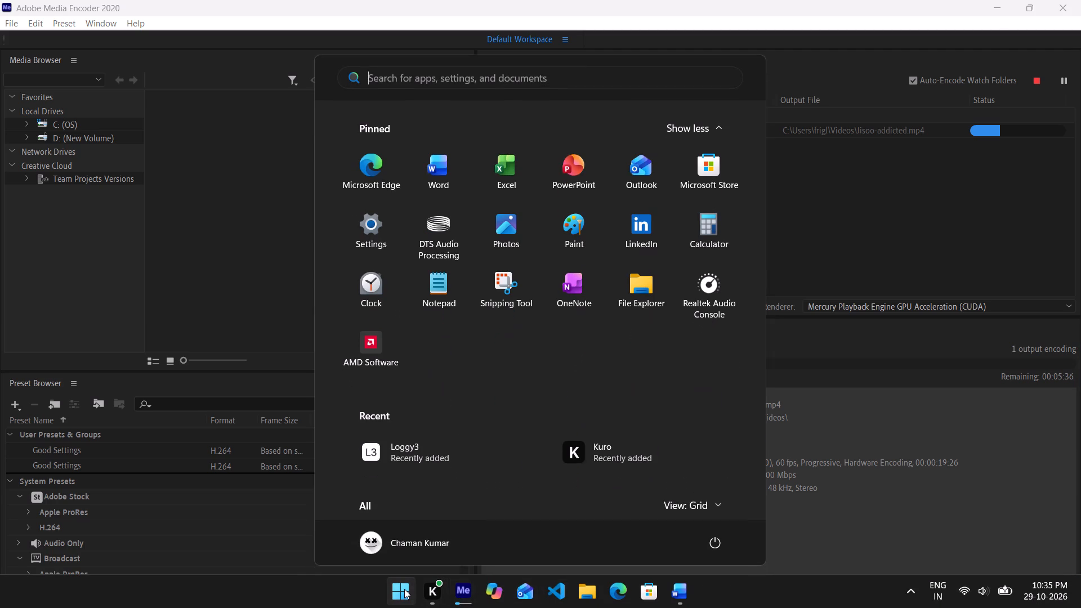
type("tas")
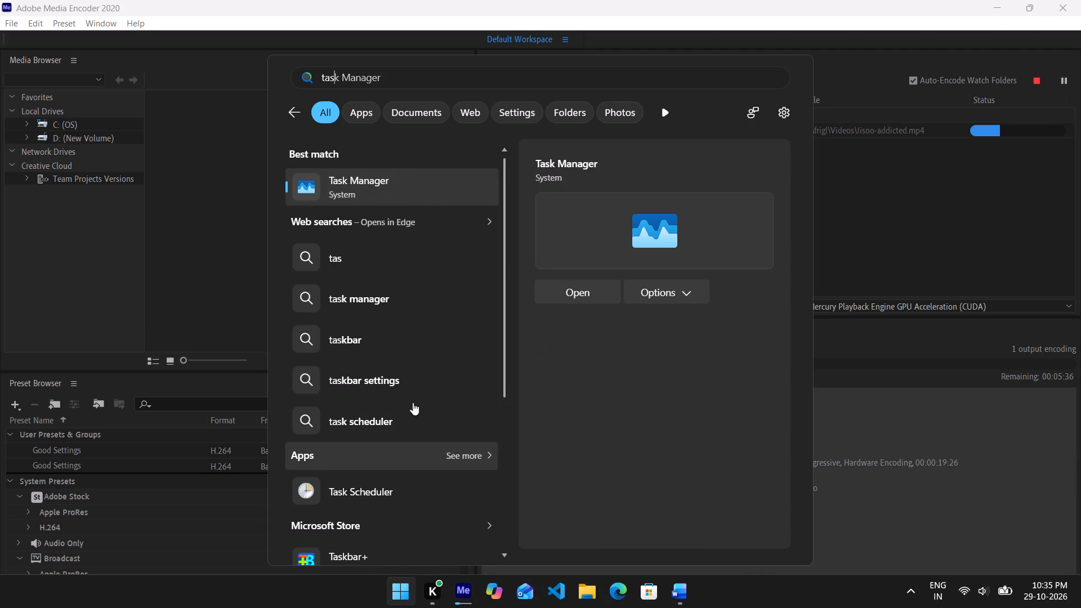
left_click(397, 179)
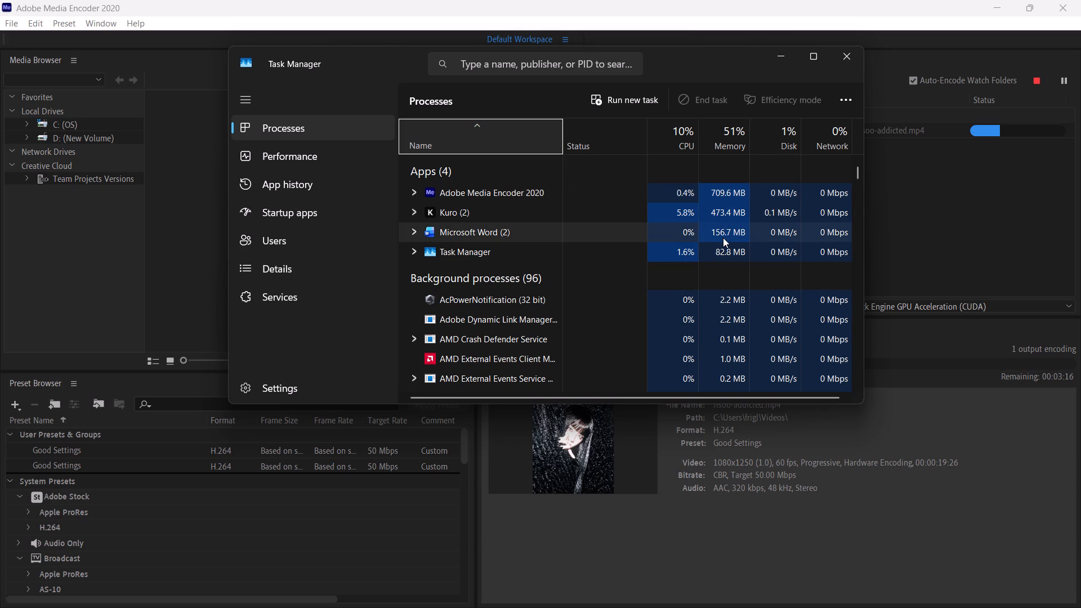
Minimize Adobe Media Encoder and return to the Word document.
left_click(993, 3)
left_click(645, 249)
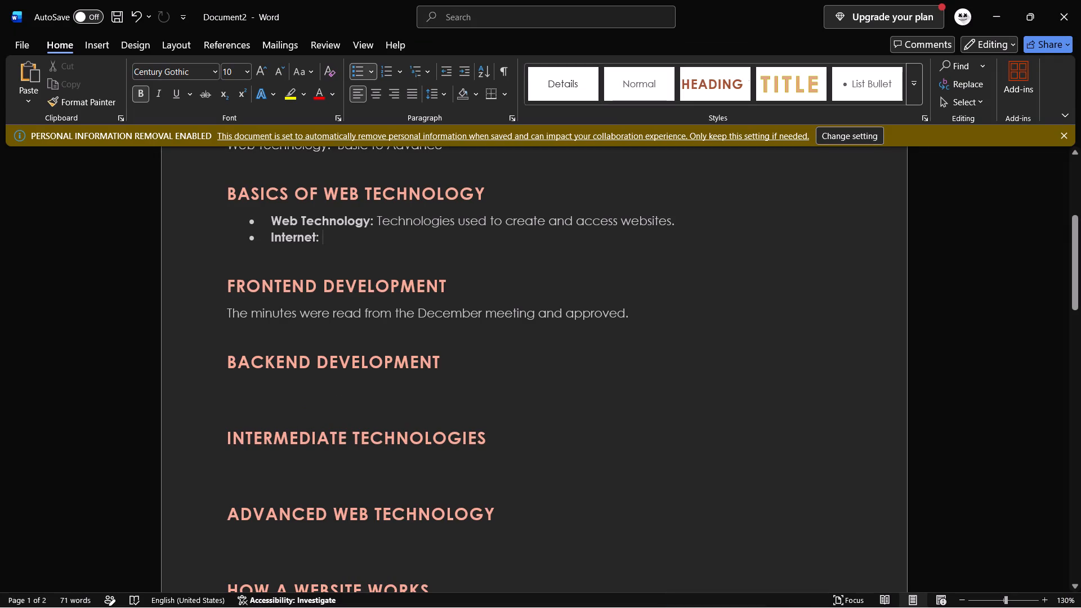
Turn off bold for the text that follows the "Internet:" label under Basics of Web Technology.
left_click(352, 238)
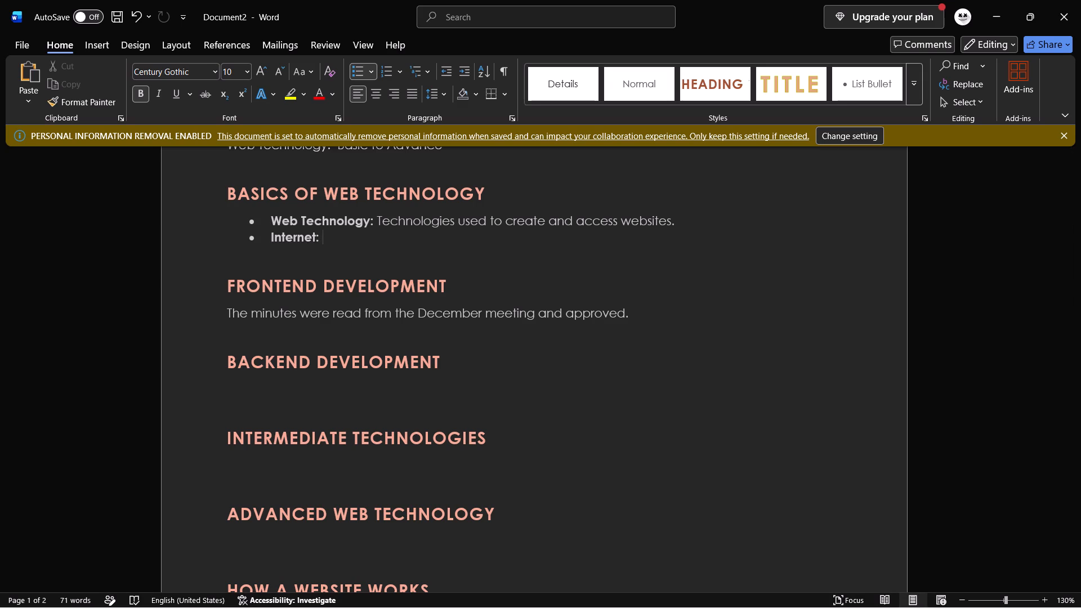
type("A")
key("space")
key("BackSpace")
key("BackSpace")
left_click(139, 90)
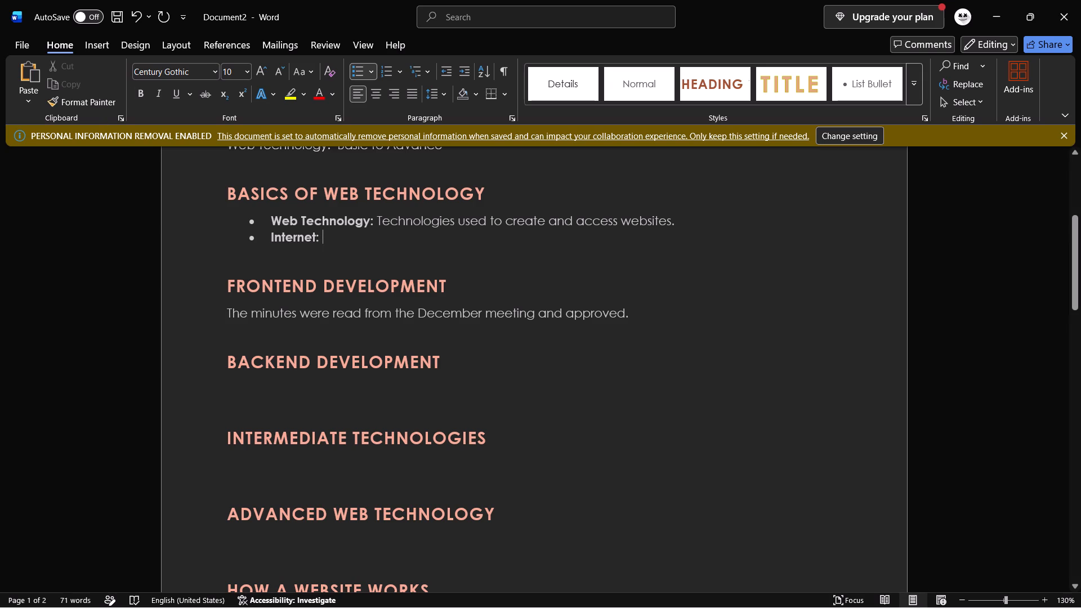
Write "A global neteork connection computers" as the description after the "Internet:" label.
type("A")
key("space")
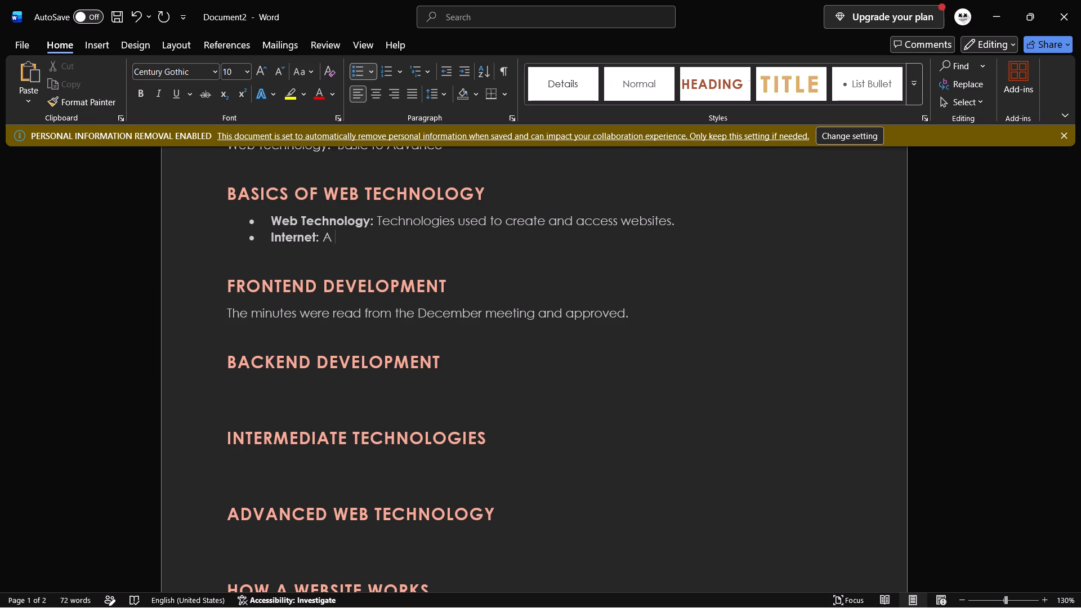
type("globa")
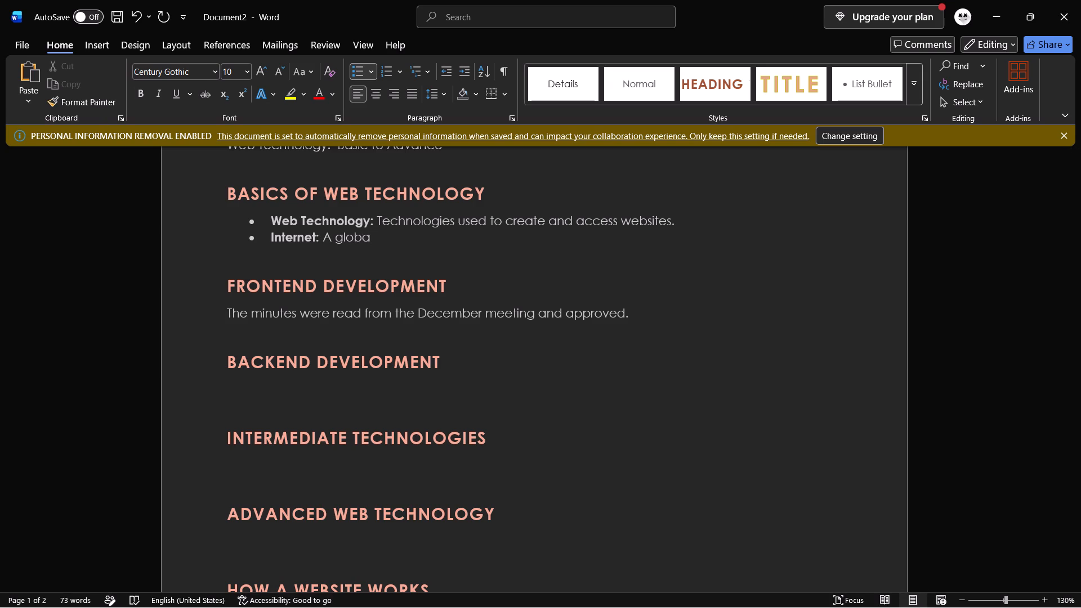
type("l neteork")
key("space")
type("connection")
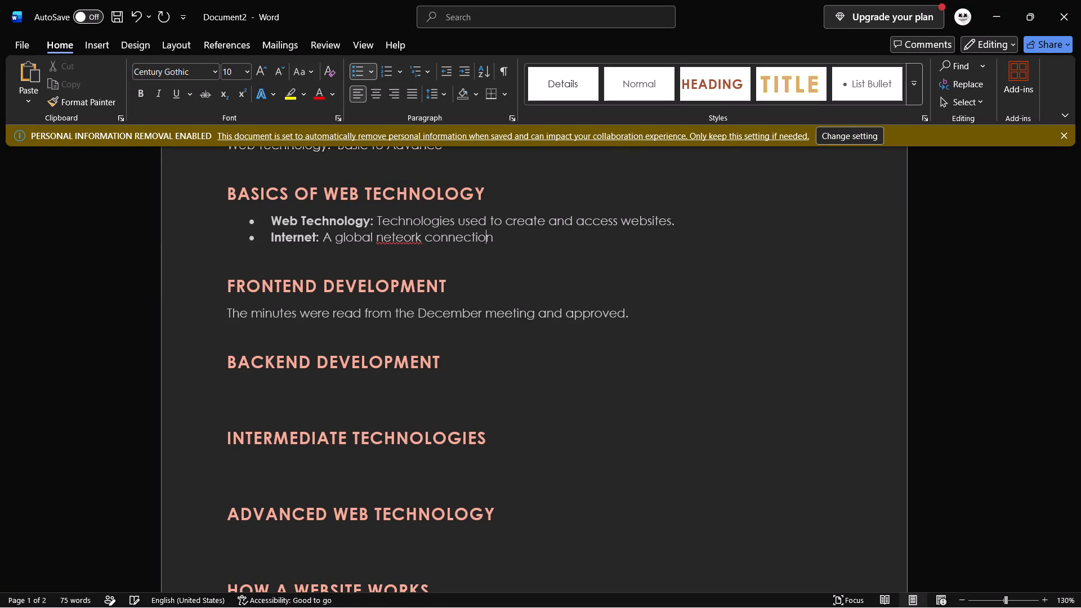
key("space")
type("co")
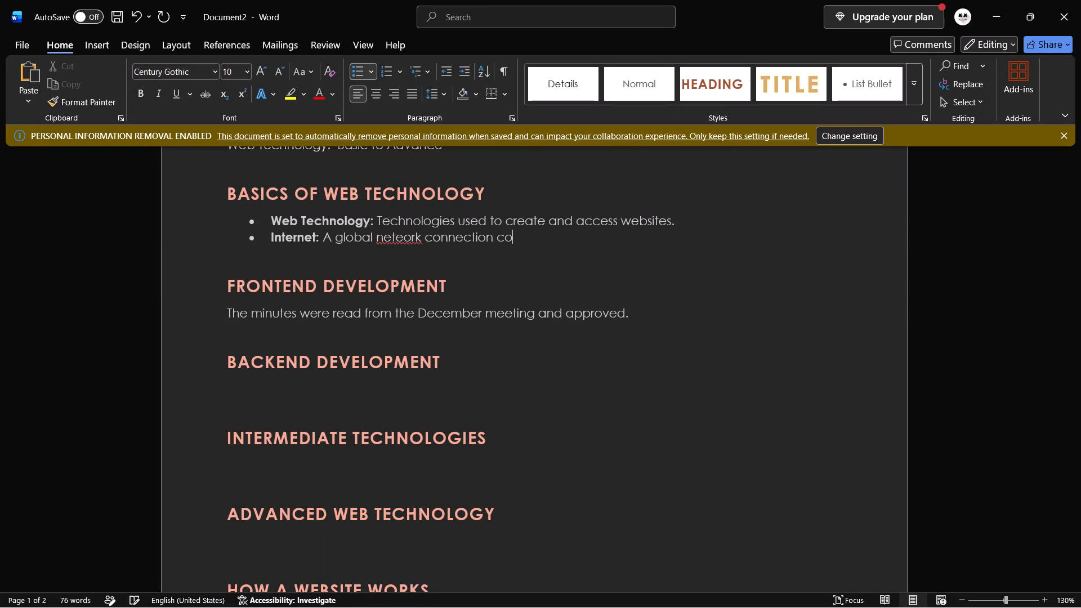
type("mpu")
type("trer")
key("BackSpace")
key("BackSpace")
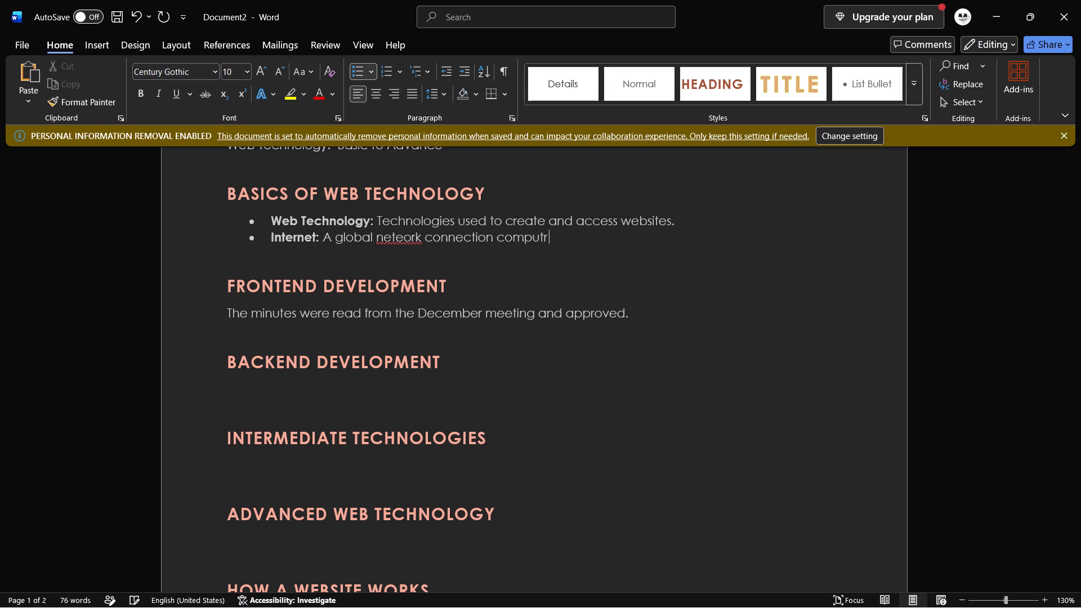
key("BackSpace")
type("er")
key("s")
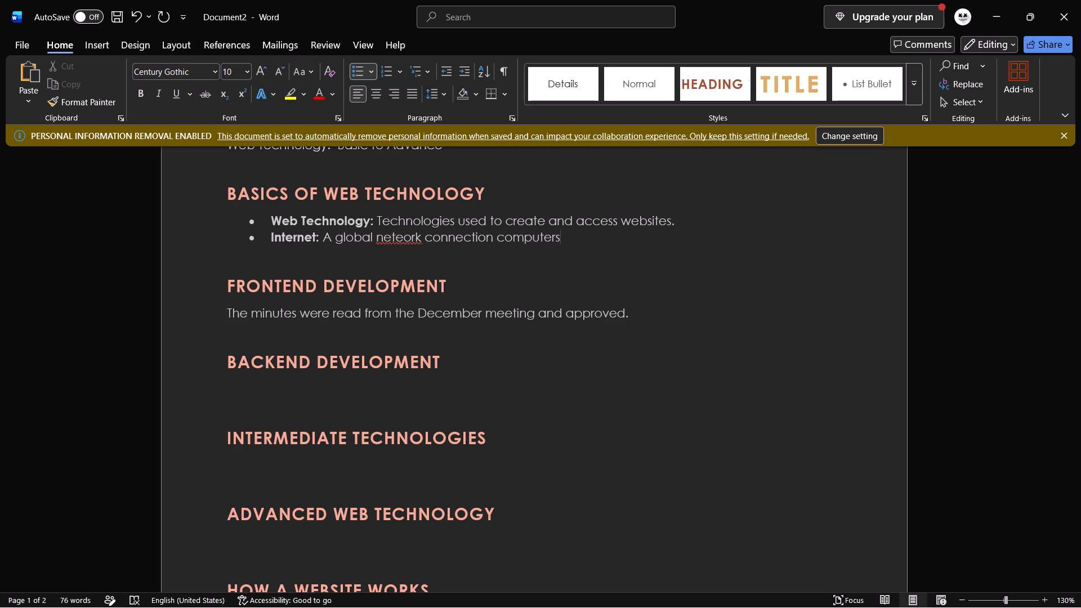
Correct the Internet bullet's wording and punctuation so its description reads "A global network connecting computers.".
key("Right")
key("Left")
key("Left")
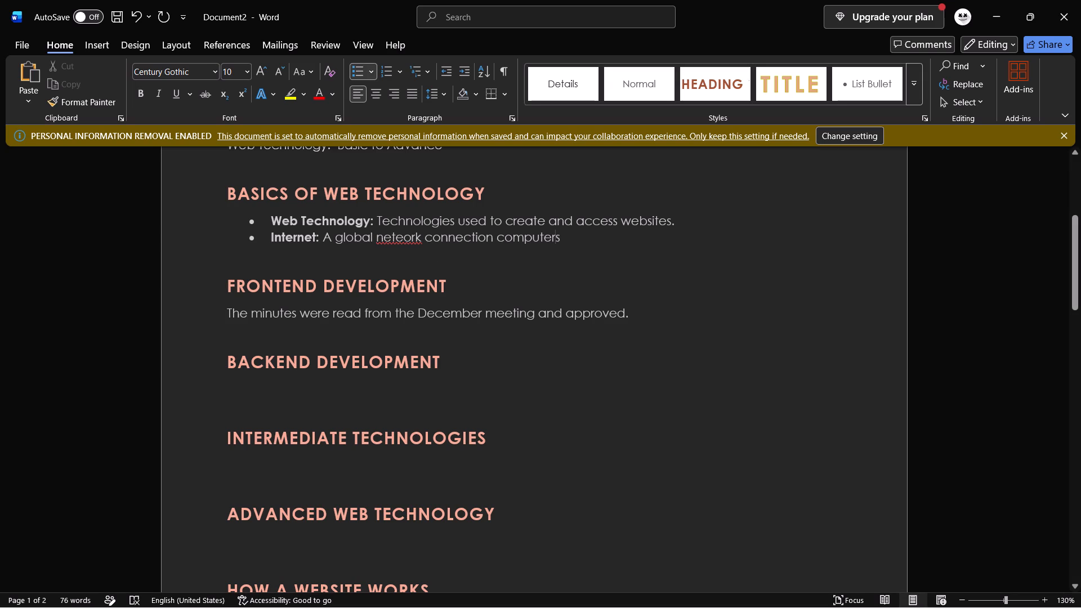
left_click(403, 235)
key("BackSpace")
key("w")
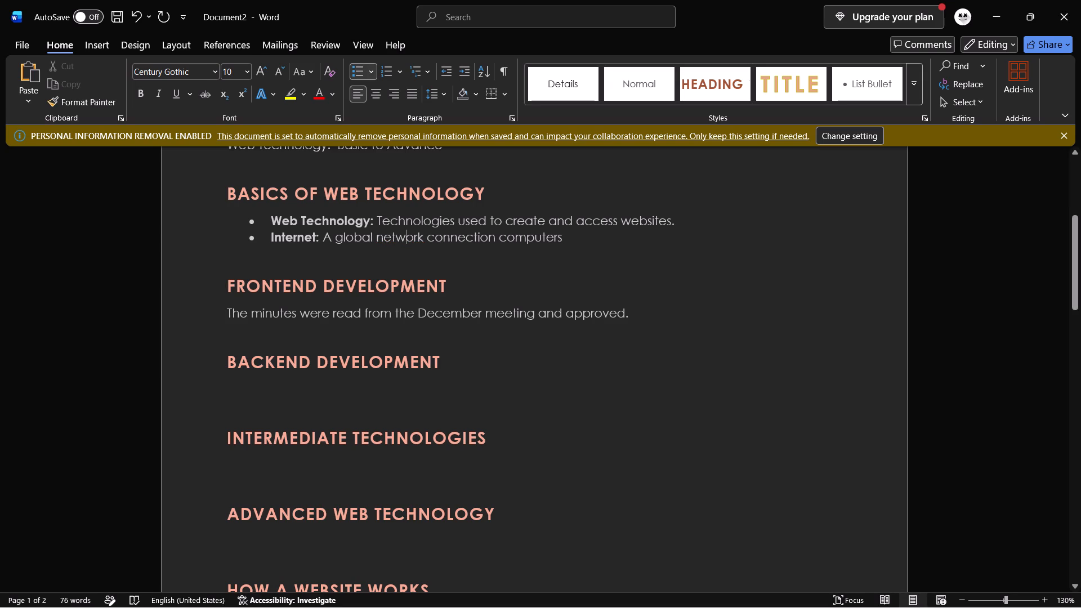
left_click(497, 233)
key("BackSpace")
key("BackSpace")
key("BackSpace")
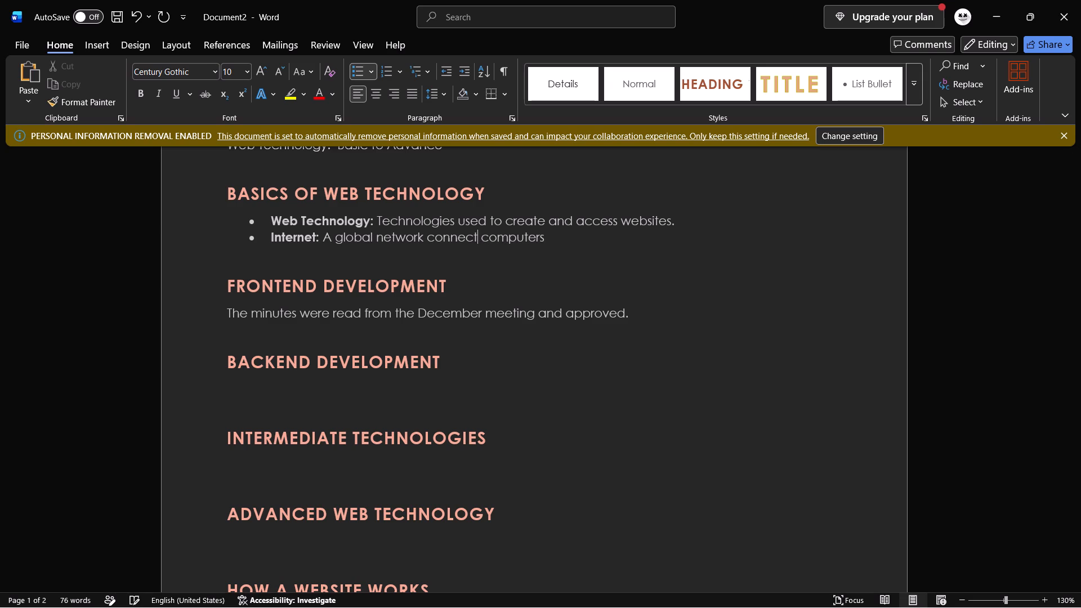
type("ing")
left_click(583, 241)
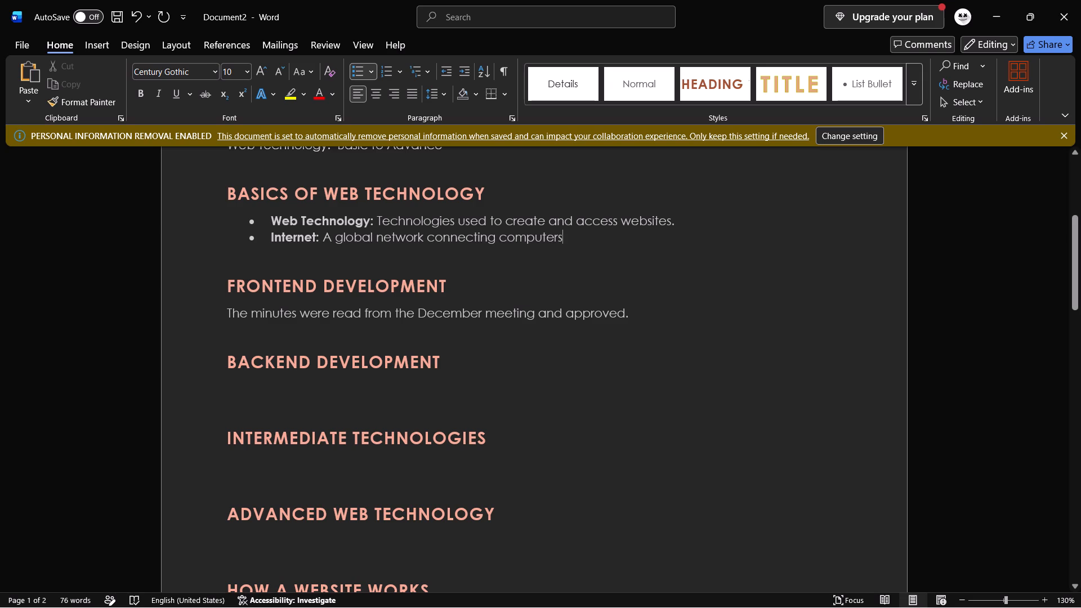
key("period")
Add a bullet below Internet with the bold label "www:" followed by the non-bold text "World Wide Web".
key("Return")
type("www")
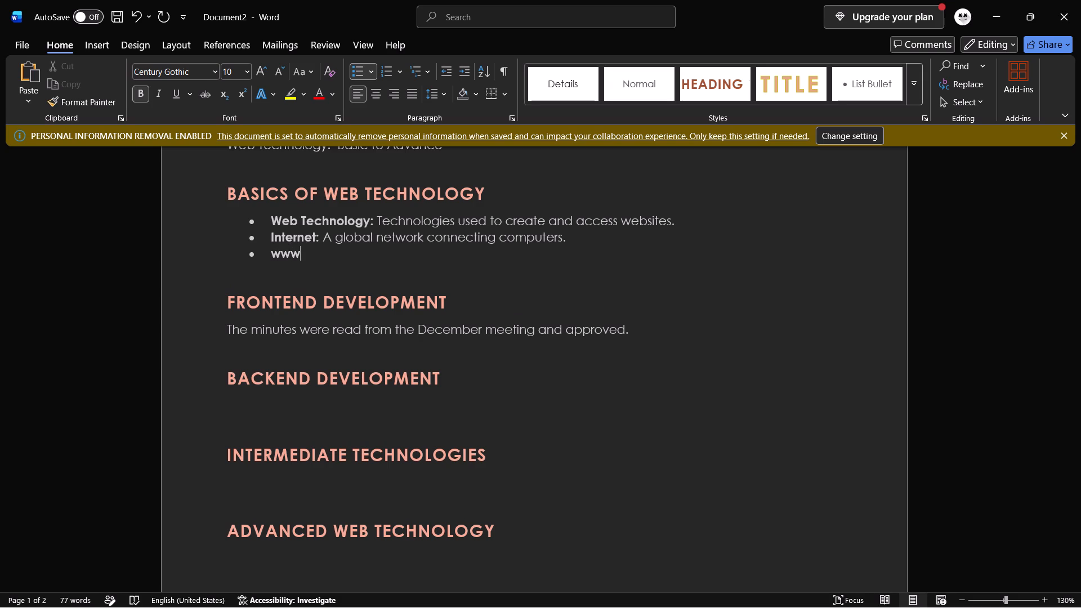
key("shift+colon")
key("space")
left_click(139, 93)
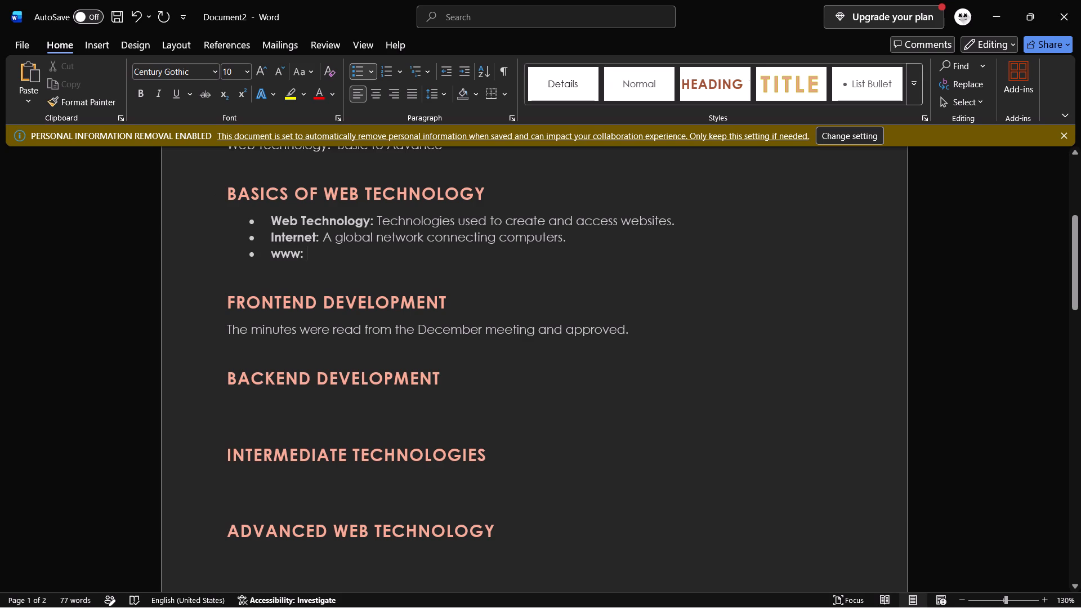
type("Worls")
key("BackSpace")
type("d")
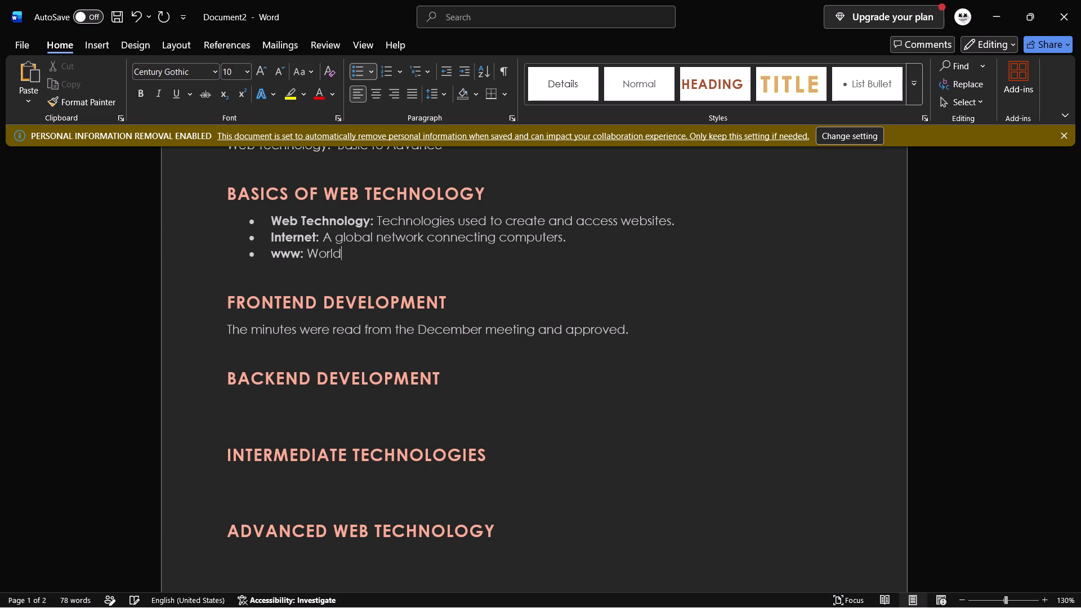
key("space")
key("shift+w")
type("ide We")
key("b")
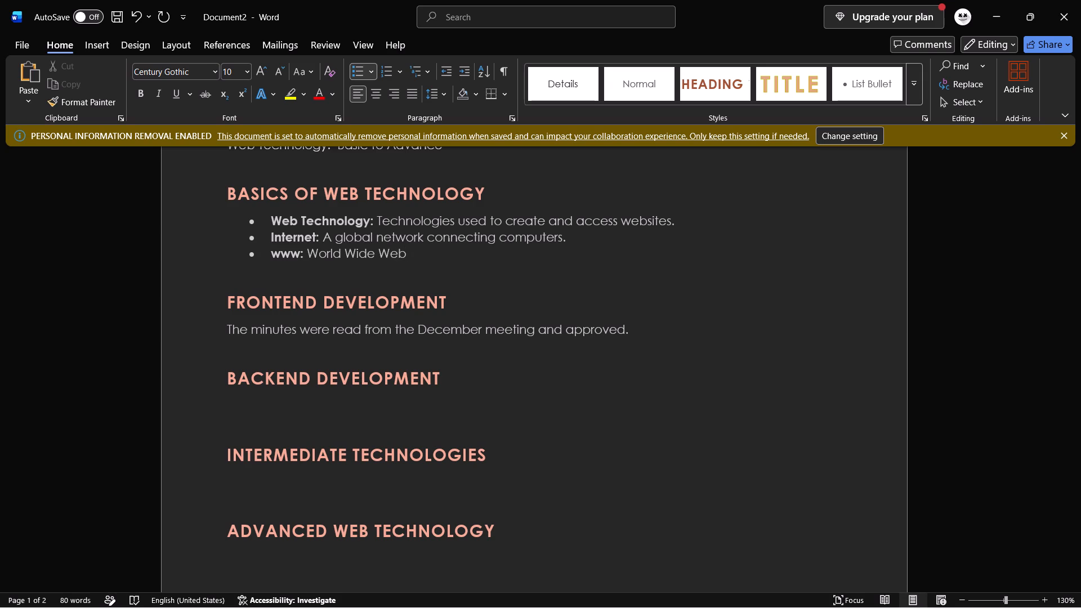
Continue the www bullet after "World Wide Web" with "; a collection of web pages.".
key("semicolon")
key("space")
type("a collection")
key("space")
type("od")
key("space")
key("BackSpace")
key("BackSpace")
type("f")
key("space")
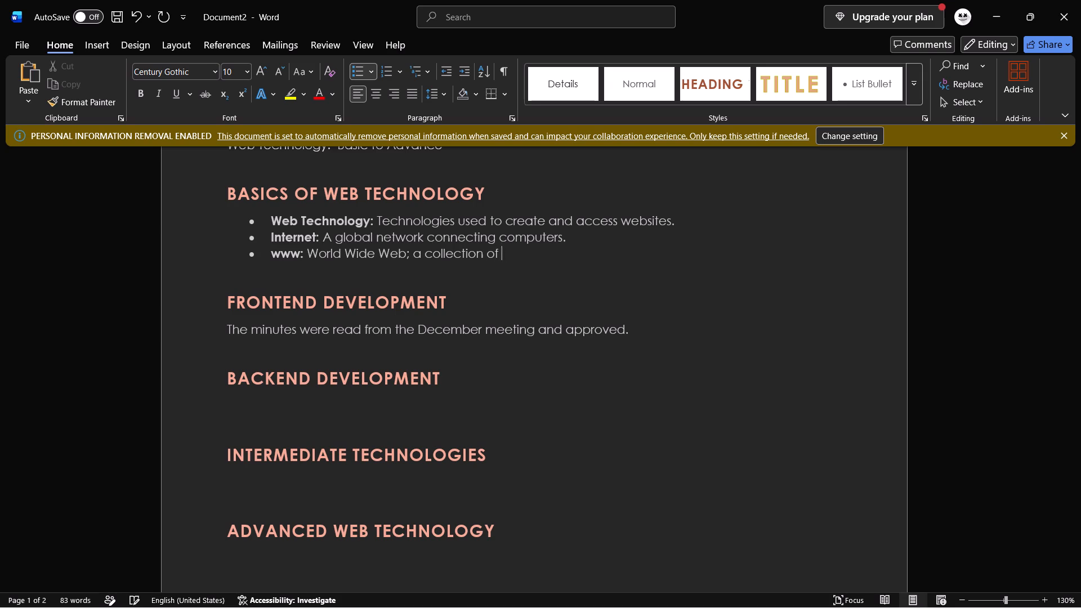
type("web pages")
key("period")
Add a bullet below www in bold reading "Website: Acollection of related".
key("Return")
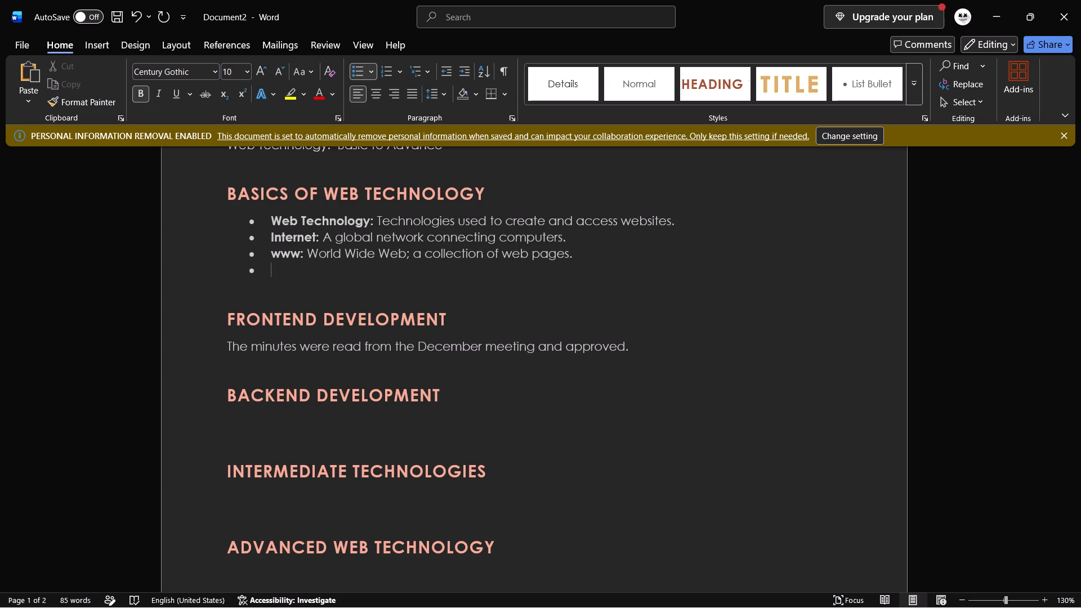
key("shift+w")
type("ebsite")
key("shift+colon")
key("space")
key("shift+a")
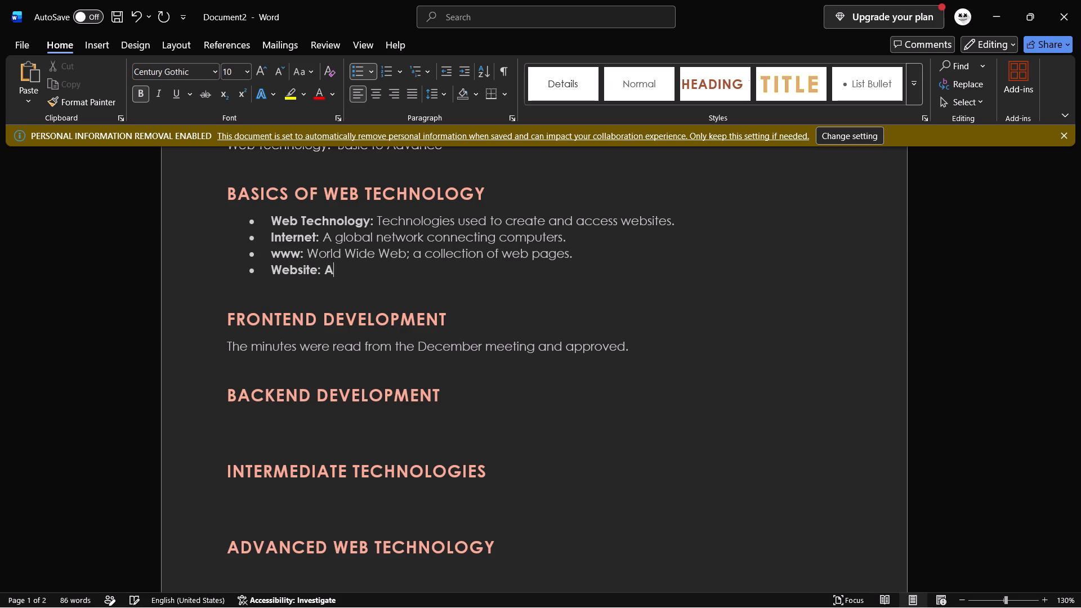
type("collection")
key("space")
type("of related")
key("space")
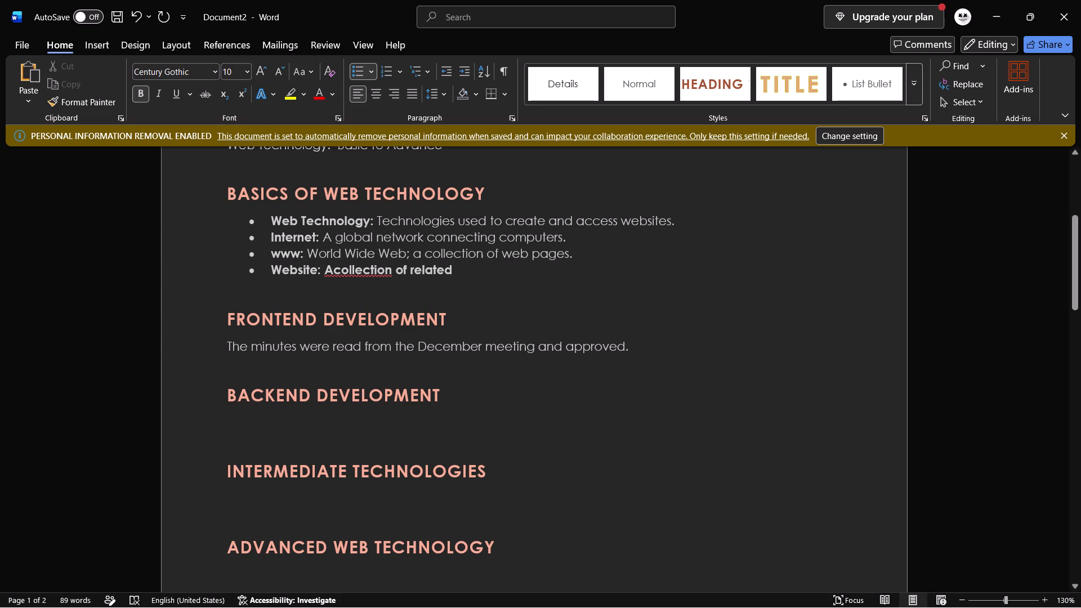
Insert the missing space in "Acollection" and remove bold from the Website definition, keeping its label bold.
left_click(332, 268)
key("space")
left_click_drag(327, 270, 452, 271)
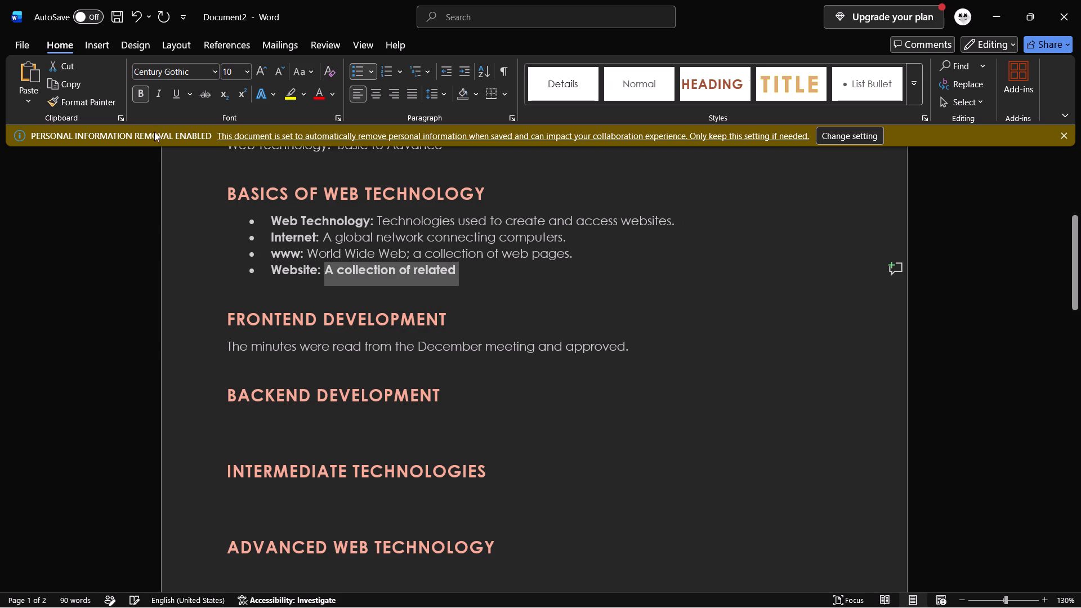
left_click(135, 93)
left_click(455, 270)
left_click(462, 269)
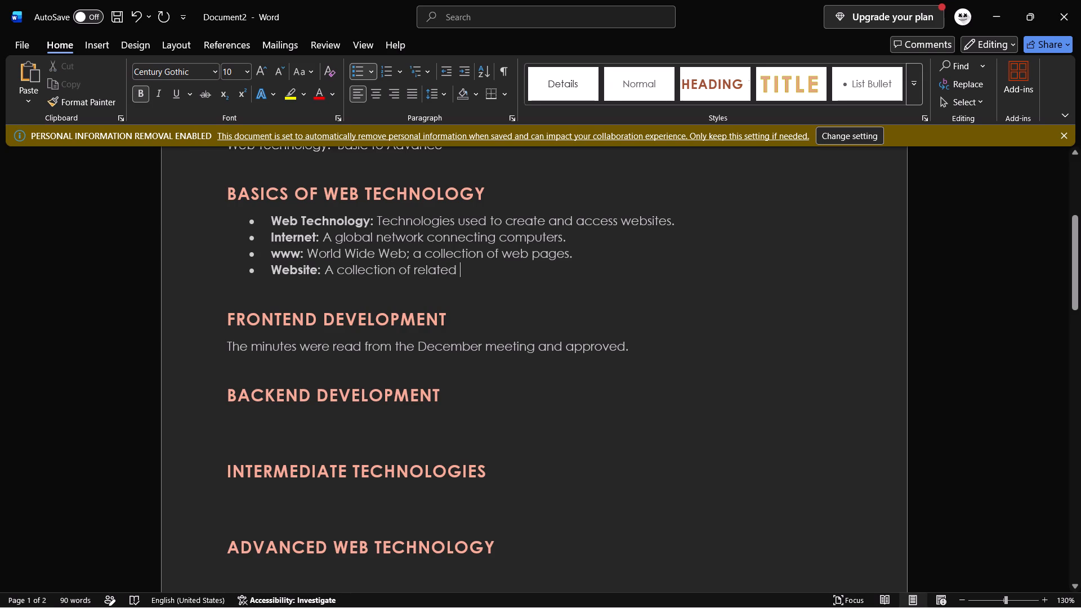
left_click(149, 93)
Complete the Website definition with "web pages." in non-bold text.
type("data")
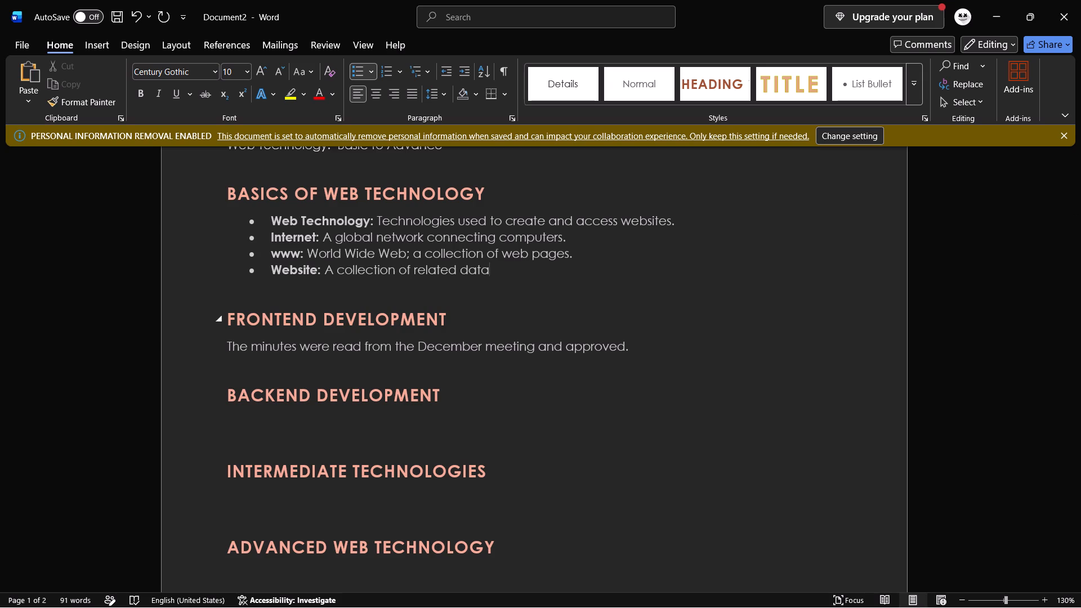
key("BackSpace")
key("BackSpace")
key("BackSpace")
key("BackSpace")
type("web")
key("space")
type("pages")
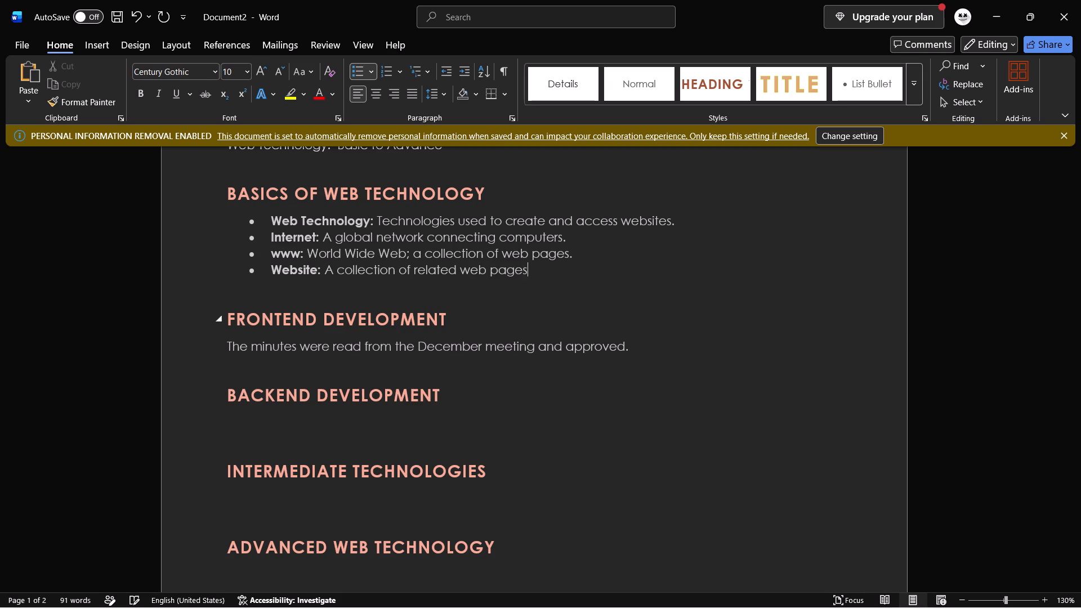
key("period")
Add a bullet below the Website definition with the bold label "Web browser:".
key("Return")
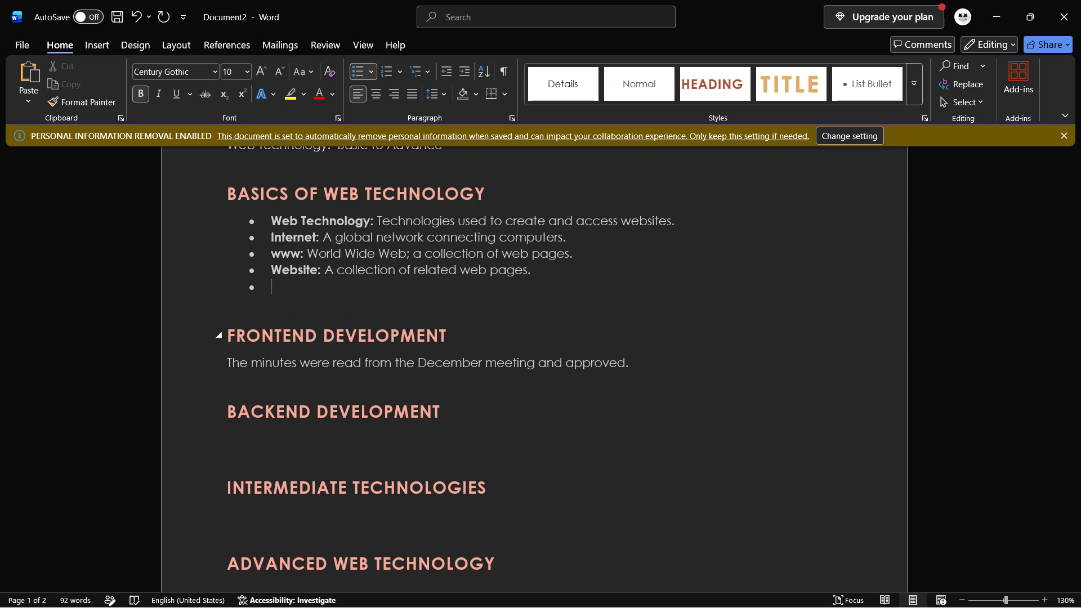
type("web broe")
key("BackSpace")
type("weser")
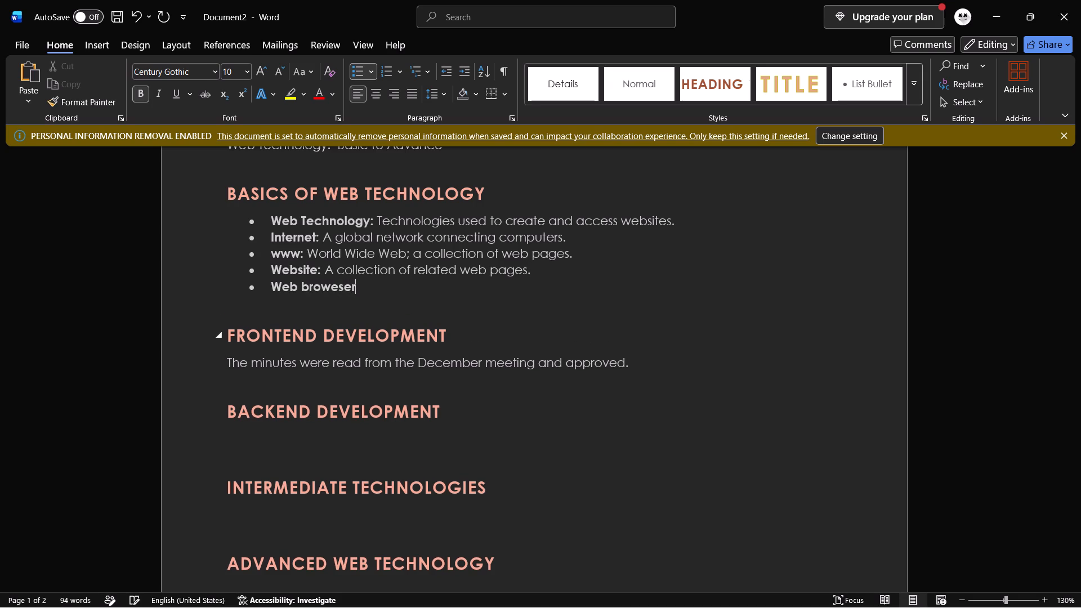
key("shift+colon")
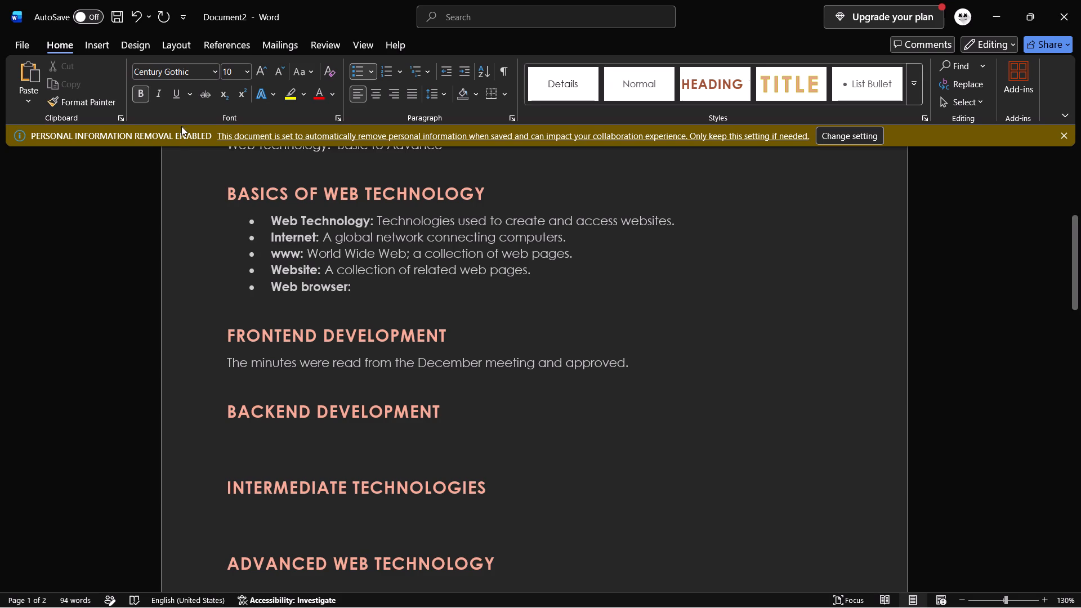
Enter the Web browser definition in non-bold text as "Softwares used to access websites".
left_click(147, 99)
key("space")
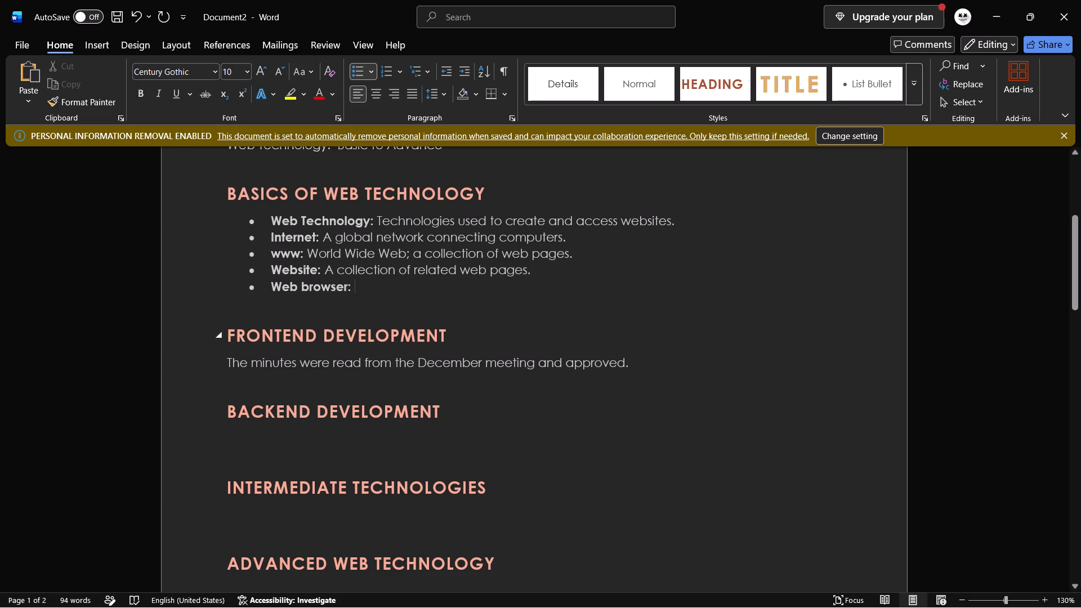
type("So")
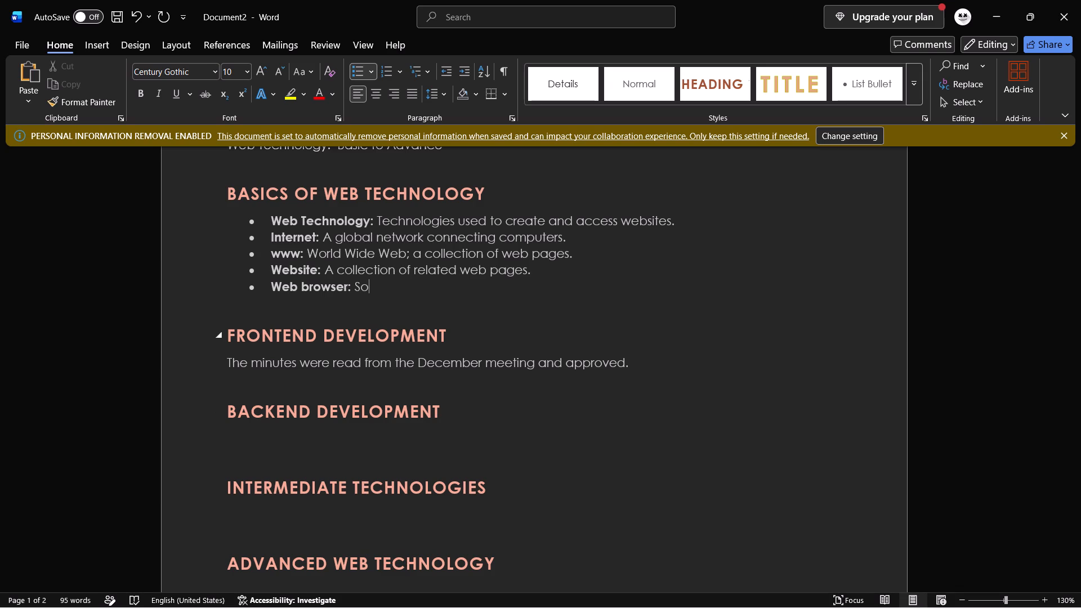
type("ftwares")
key("space")
type("used")
key("space")
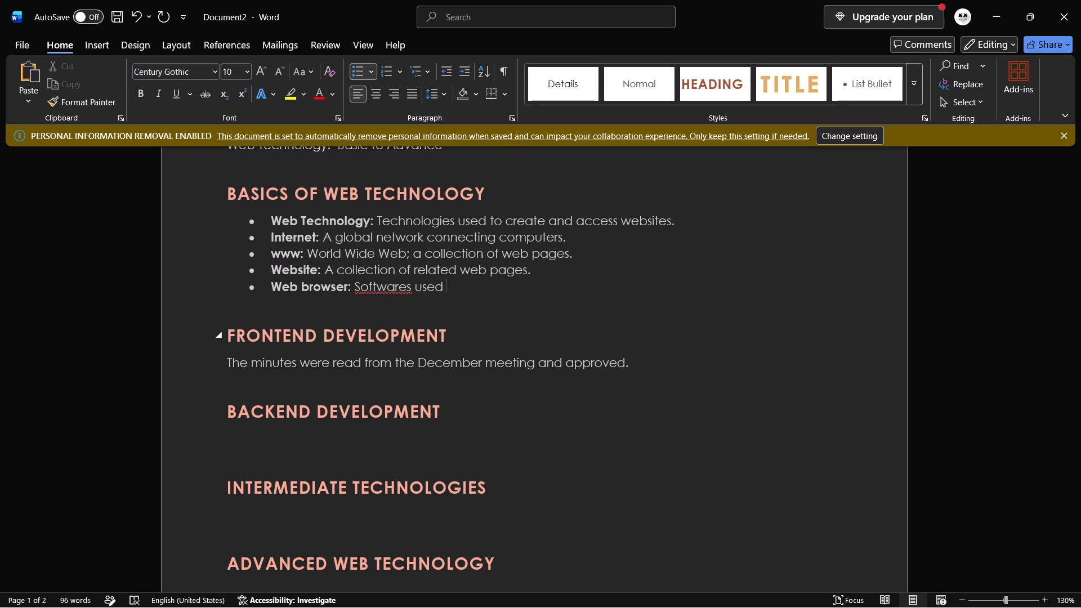
type("to")
key("space")
key("a")
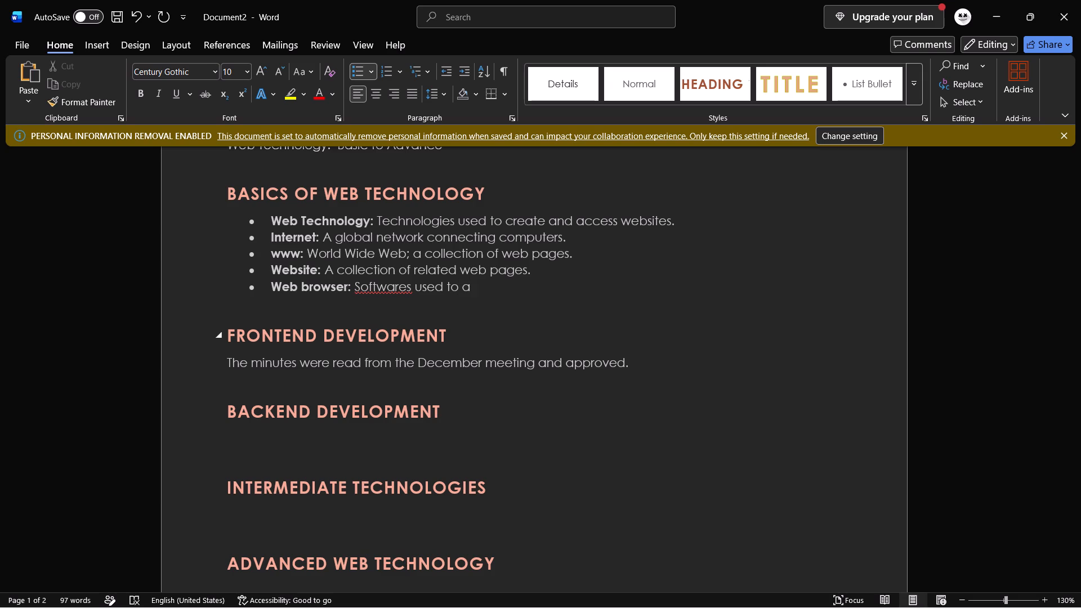
type("ccess")
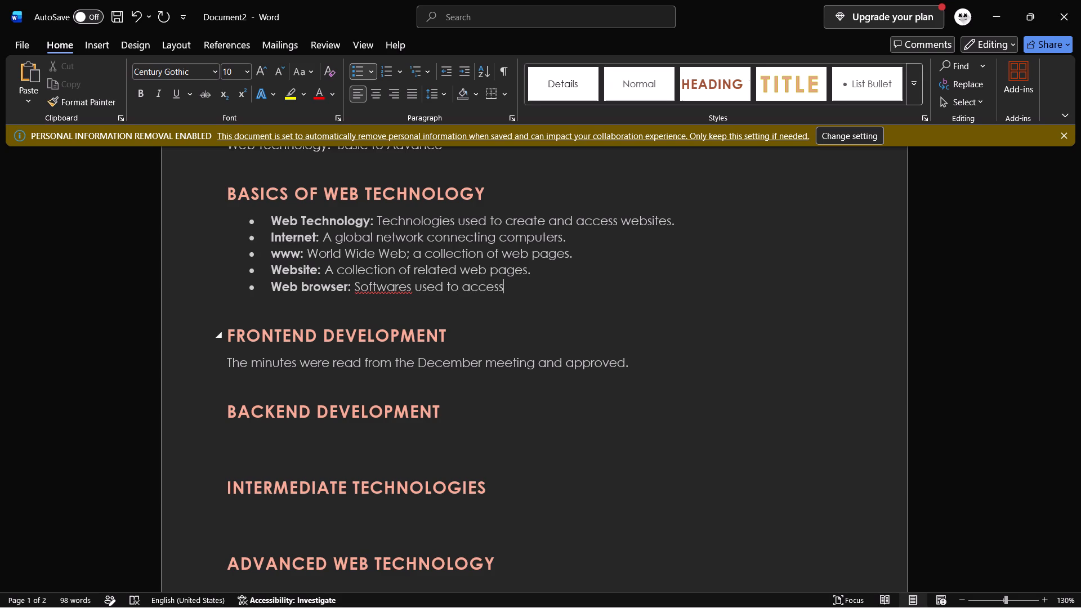
key("space")
type("websites")
key("space")
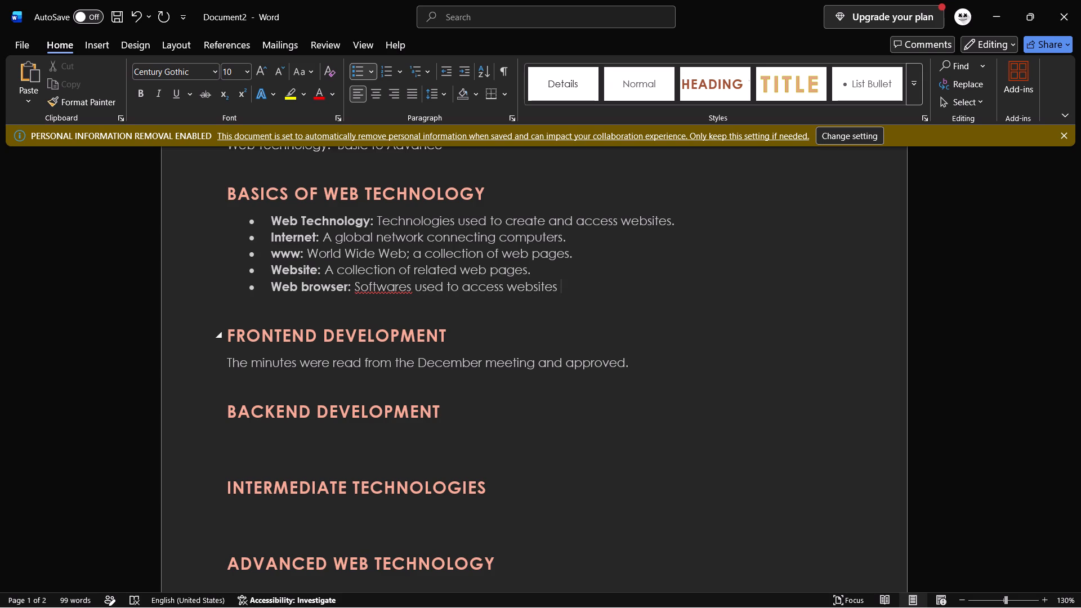
Complete the Web browser definition with ", e.g., Cheome." directly after "websites".
key("BackSpace")
key("comma")
key("space")
key("e")
key("period")
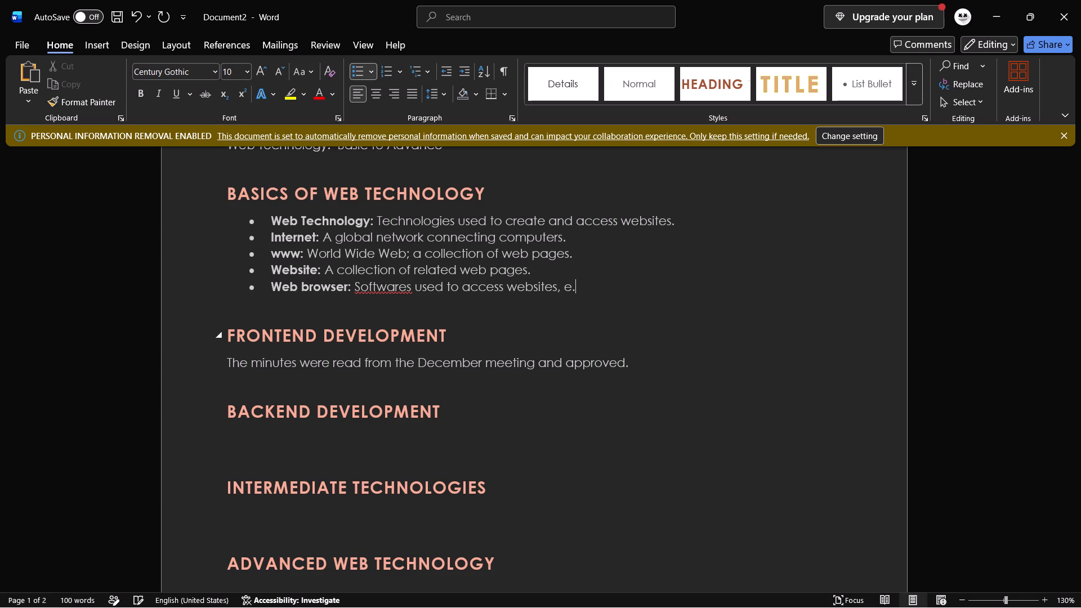
key("g")
type(".,")
key("space")
type("Chreome")
key("BackSpace")
key("BackSpace")
key("BackSpace")
key("BackSpace")
key("BackSpace")
type("eome")
key("period")
Add a bullet below Web browser with the bold label "URL:".
key("Return")
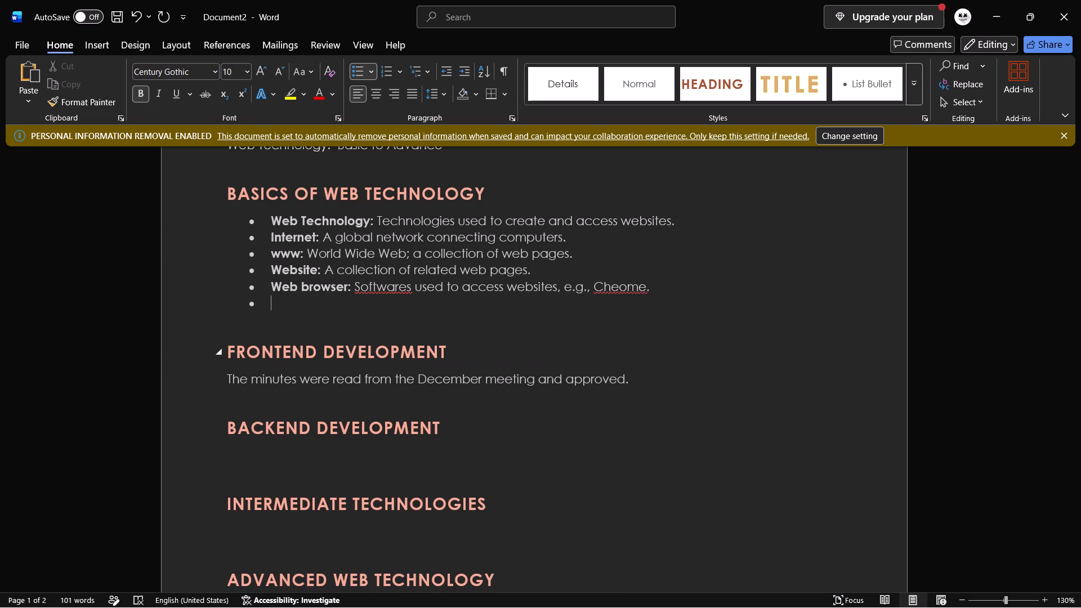
type("UR")
key("l")
key("BackSpace")
key("shift+l")
type(":")
key("space")
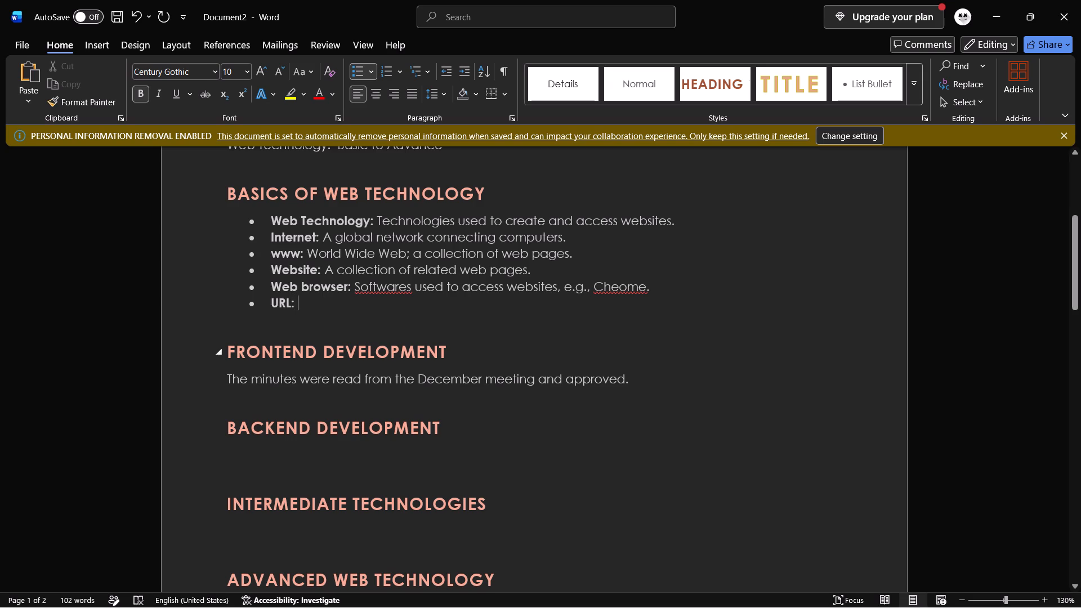
Enter the URL definition in non-bold text as "Address of a web resourses.".
left_click(143, 94)
type("Ad")
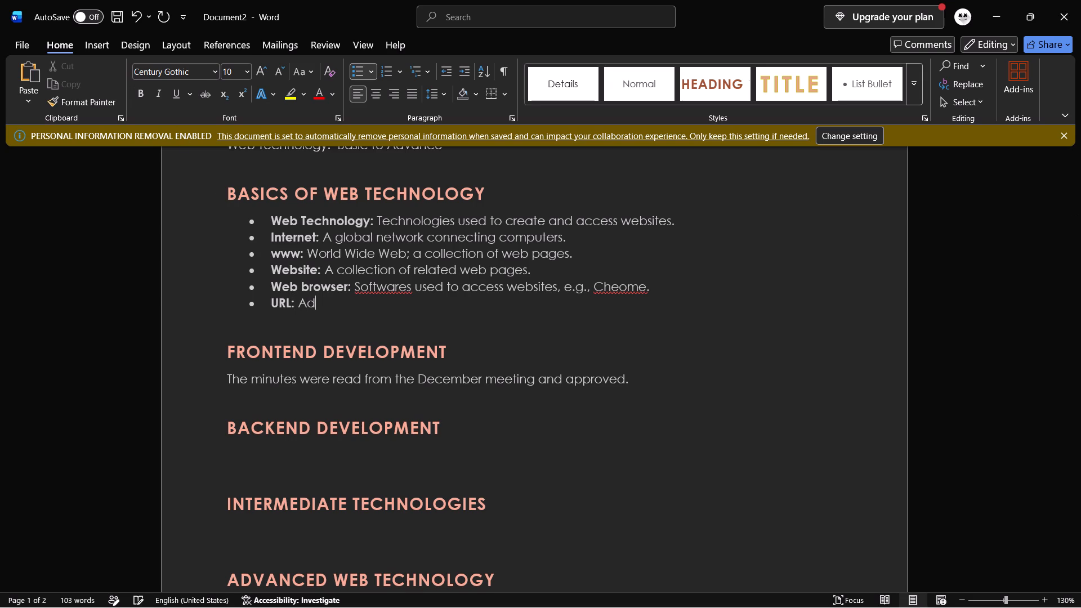
type("dress")
key("space")
type("of a web resourses")
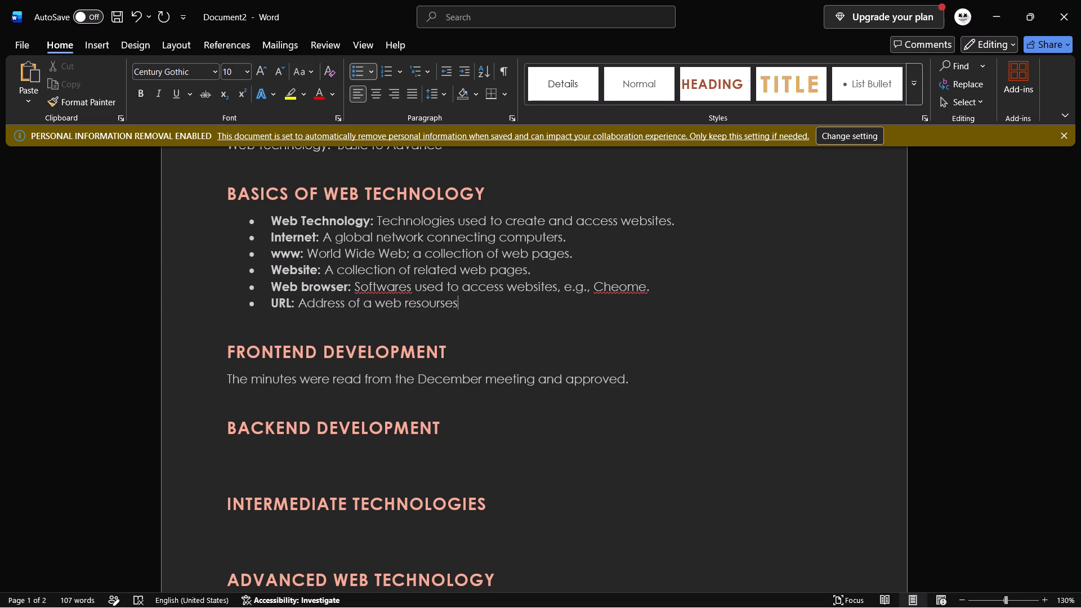
key("period")
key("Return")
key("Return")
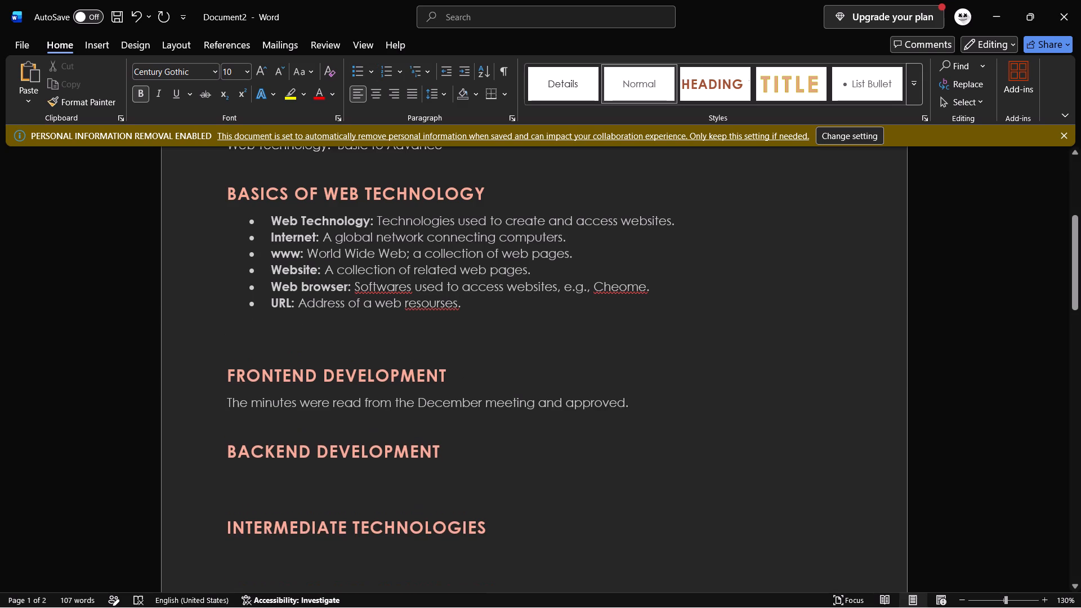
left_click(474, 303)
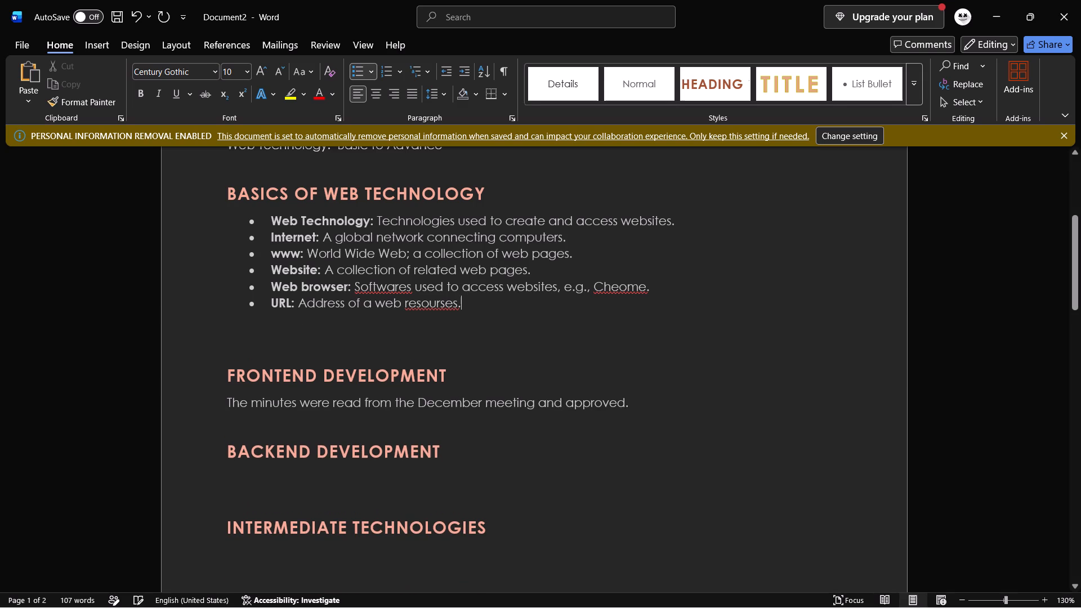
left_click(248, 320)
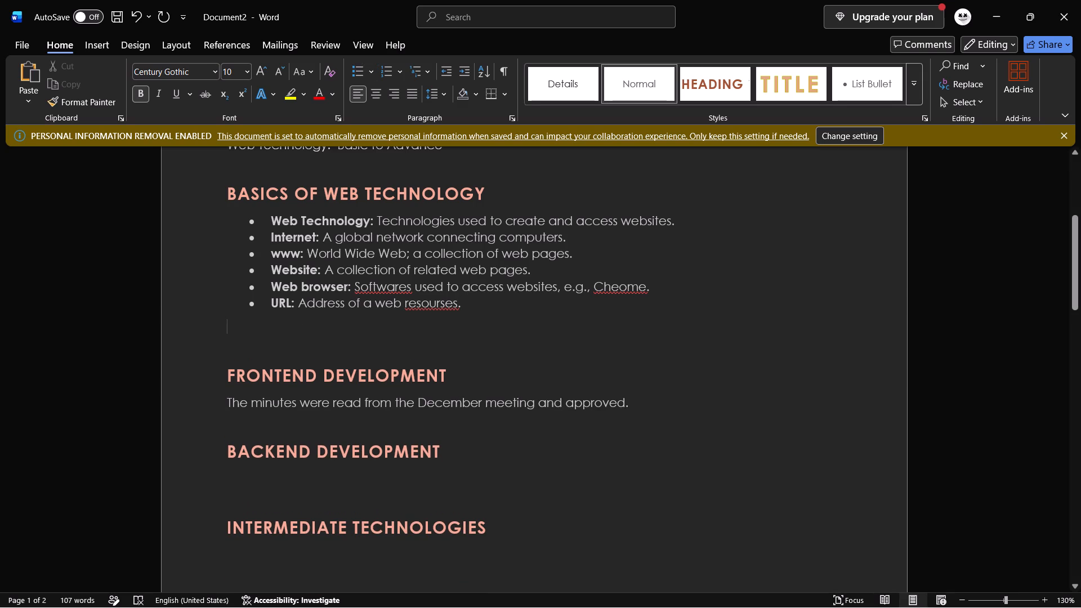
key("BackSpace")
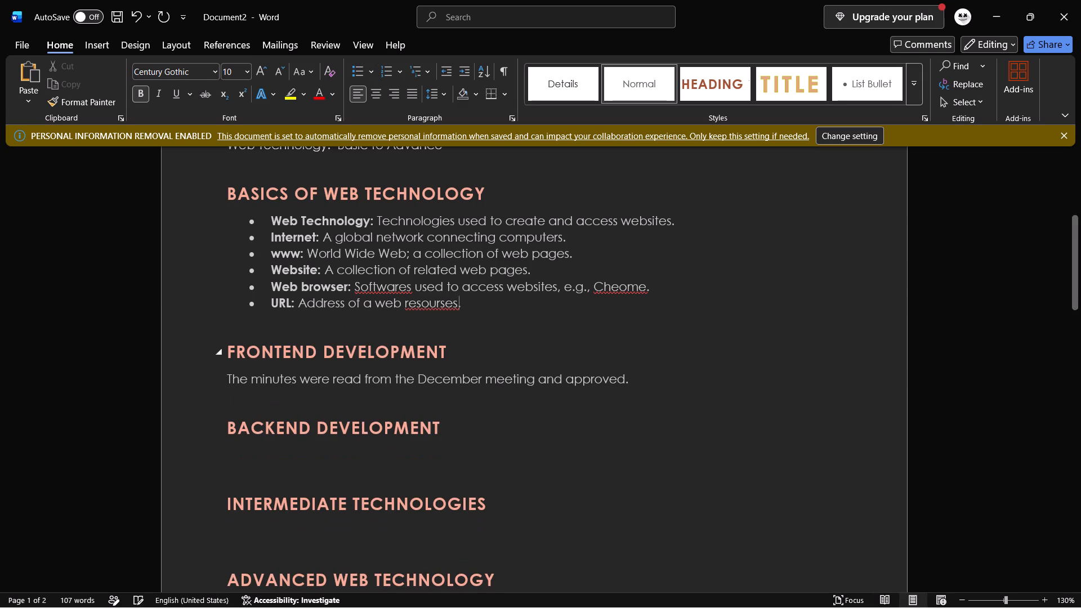
Add a bullet below URL with the bold label "HTTP/HTTPS:".
key("Return")
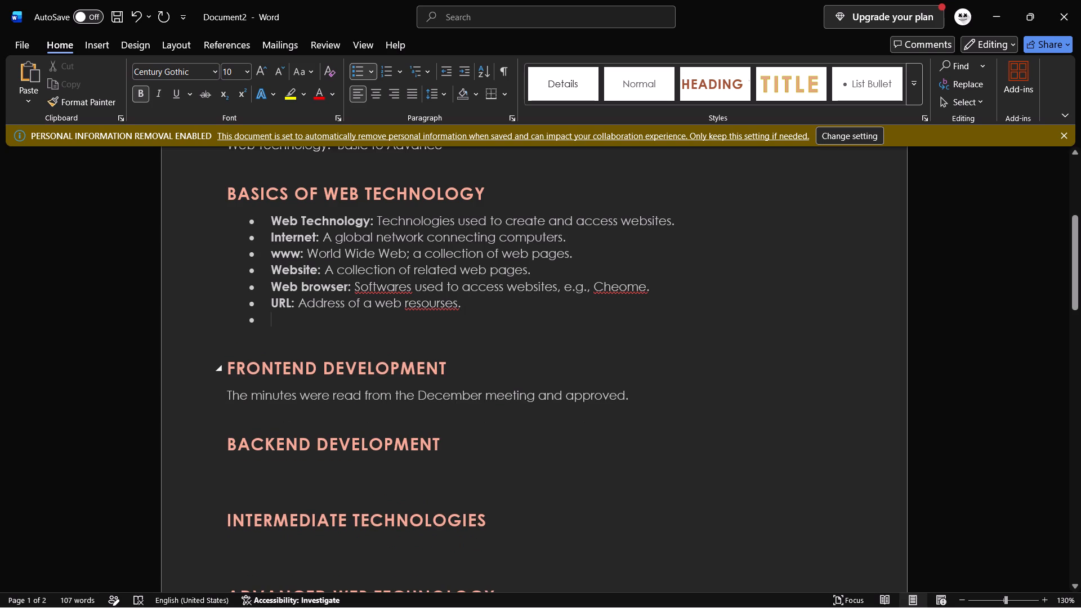
key("shift+h")
type("TT")
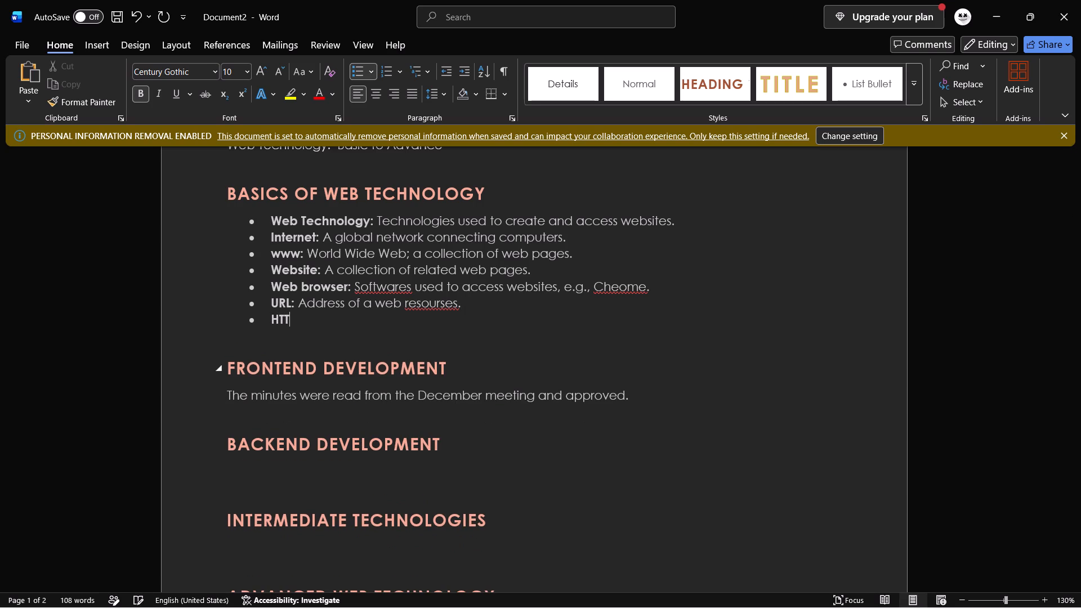
key("shift+p")
key("slash")
type("HTTPS")
key("shift+colon")
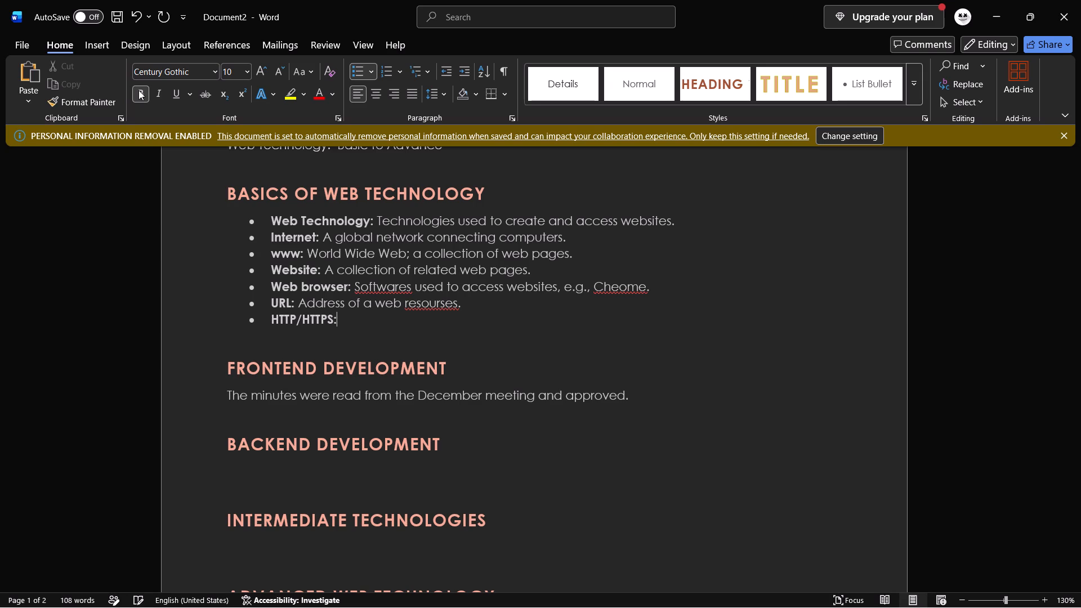
Enter the HTTP/HTTPS definition in non-bold text as "Protocols used for communication between browser and server.".
left_click(144, 88)
left_click(342, 324)
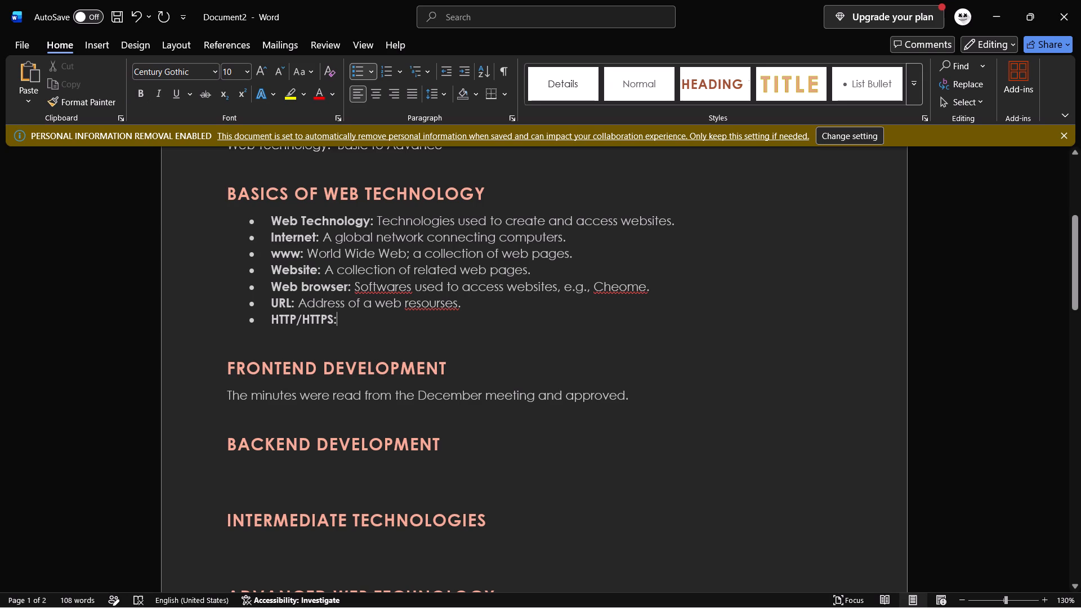
key("space")
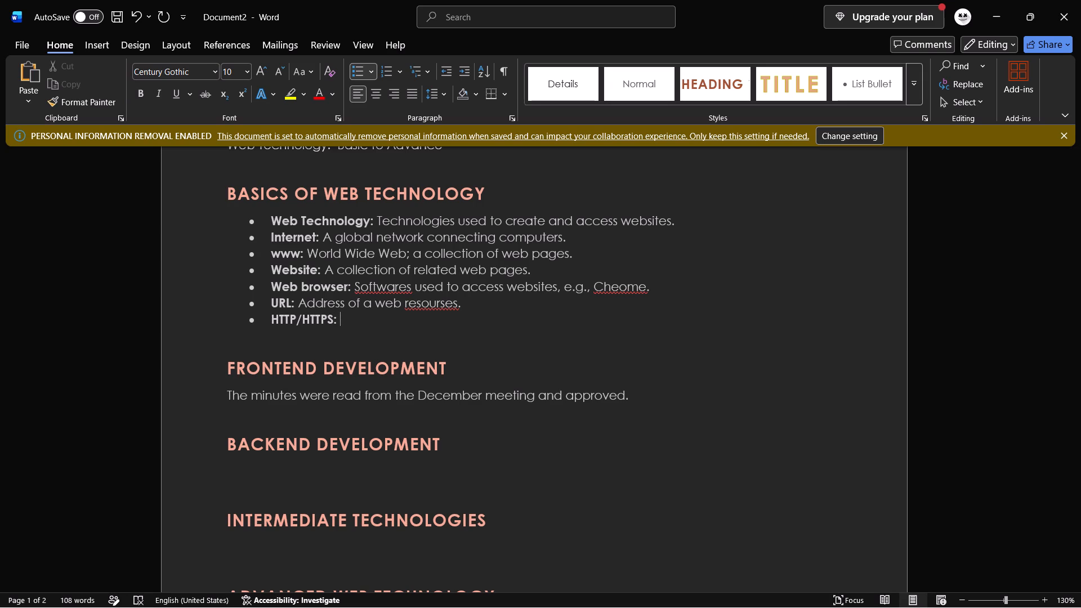
type("Protocols")
key("space")
type("used")
key("space")
type("for")
key("space")
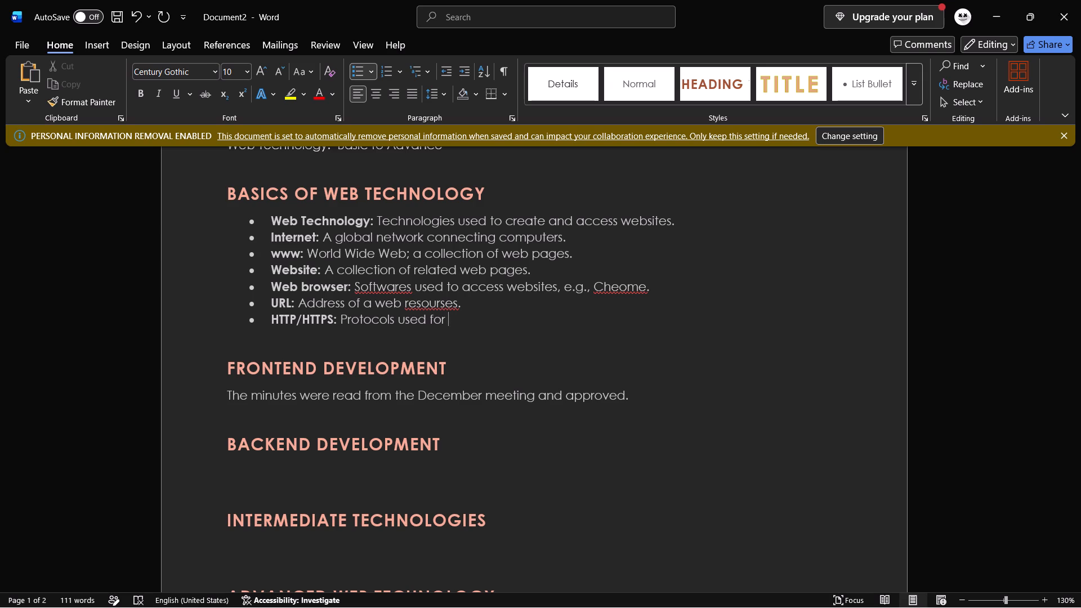
type("co")
type("mm")
type("uni")
type("cation")
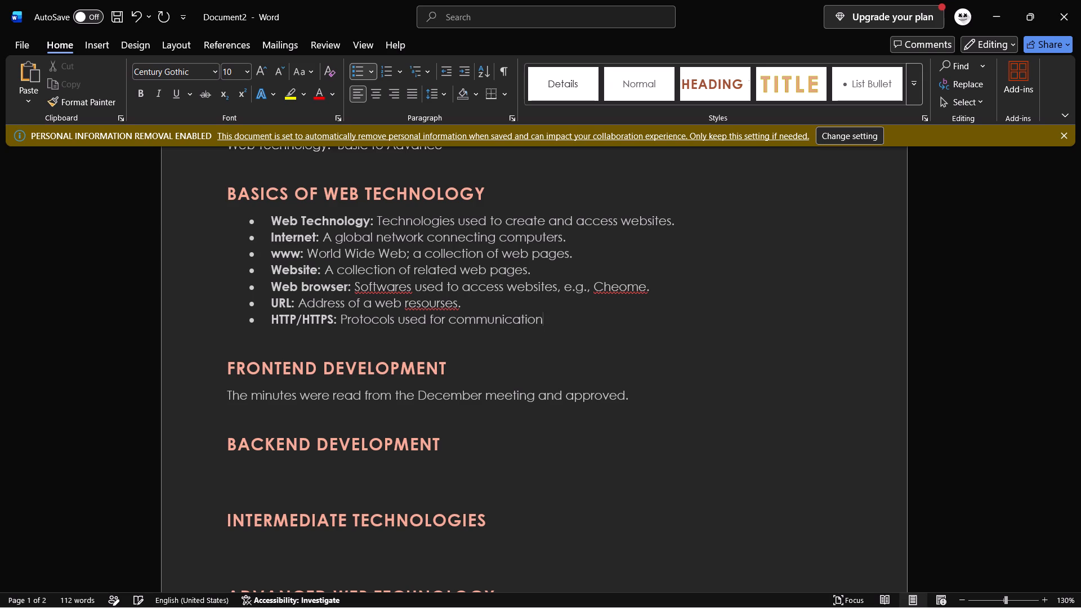
key("space")
type("between")
key("space")
type("browser")
key("space")
type("and server")
key("period")
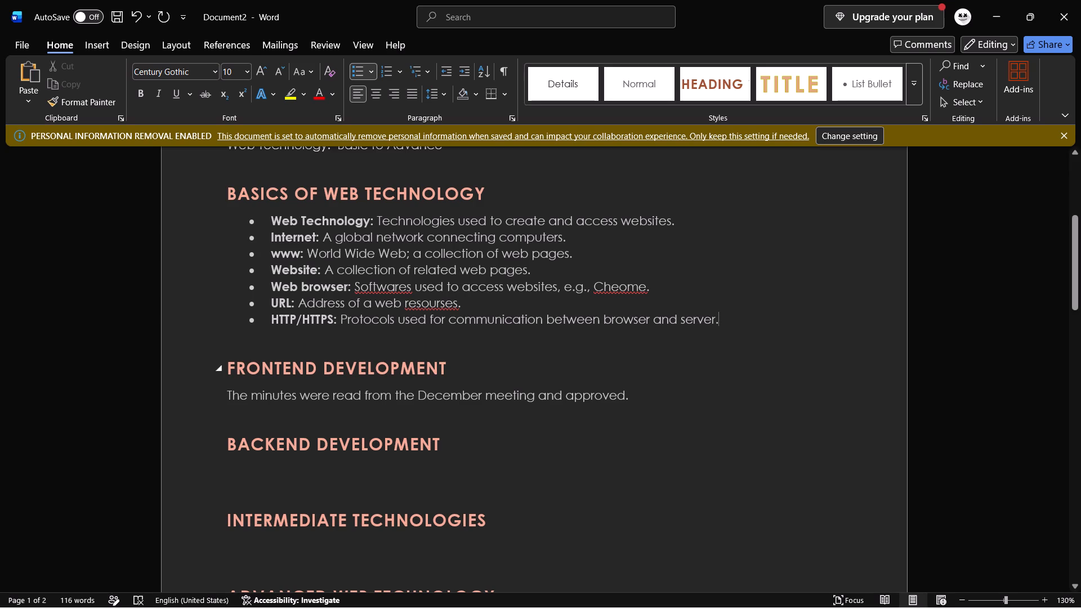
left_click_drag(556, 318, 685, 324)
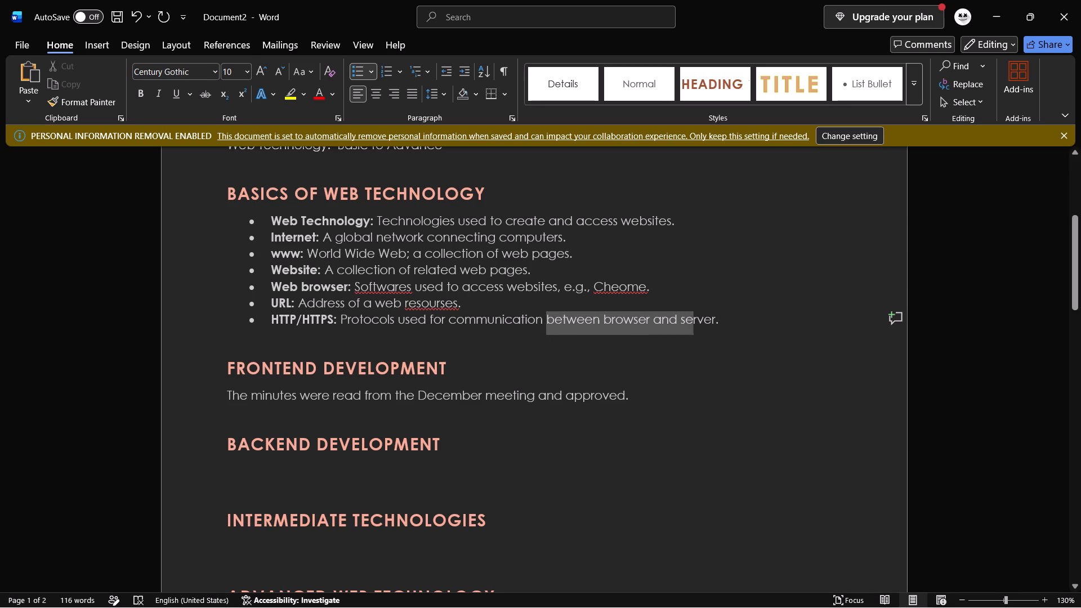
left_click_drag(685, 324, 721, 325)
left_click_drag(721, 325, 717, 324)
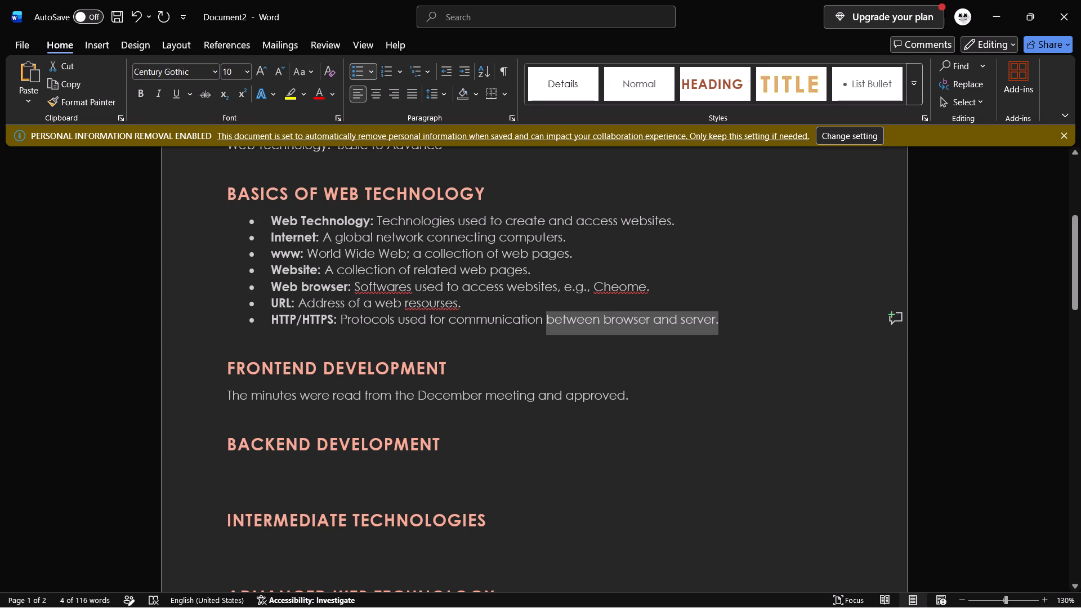
Collapse the Basics of Web Technology section under its heading.
left_click(218, 193)
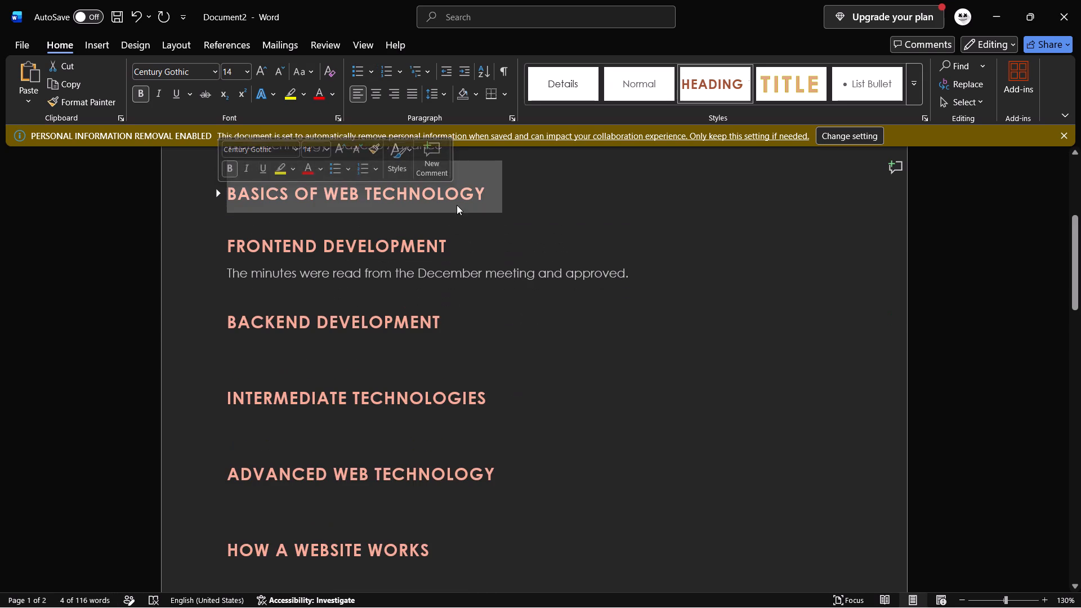
left_click(457, 205)
left_click(459, 245)
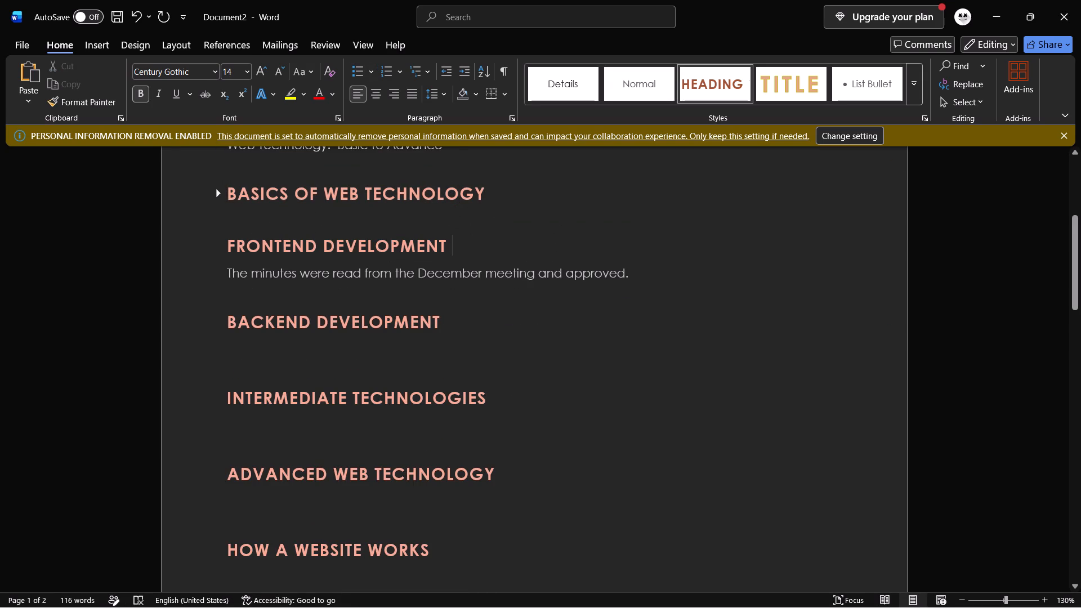
Replace the placeholder minutes sentence under Frontend Development with a round bullet carrying the bold label "HTML:".
left_click(237, 271)
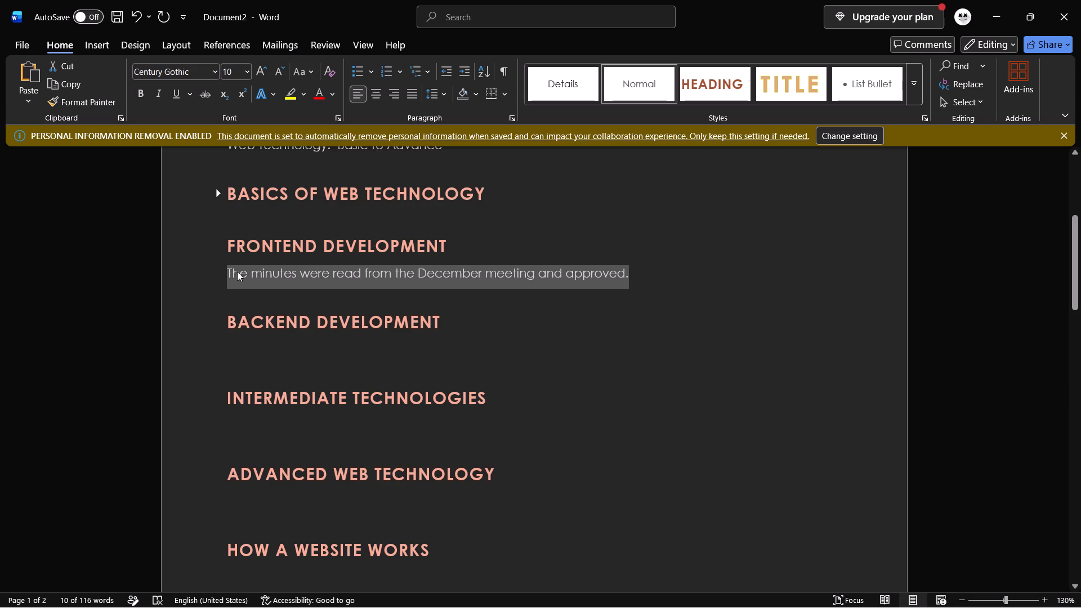
key("BackSpace")
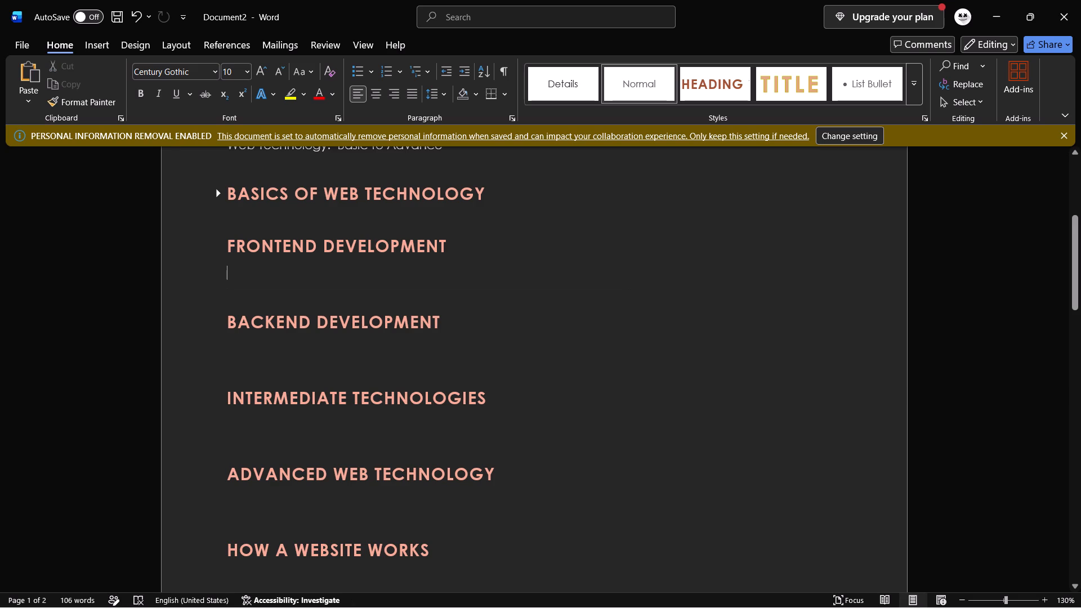
left_click(373, 68)
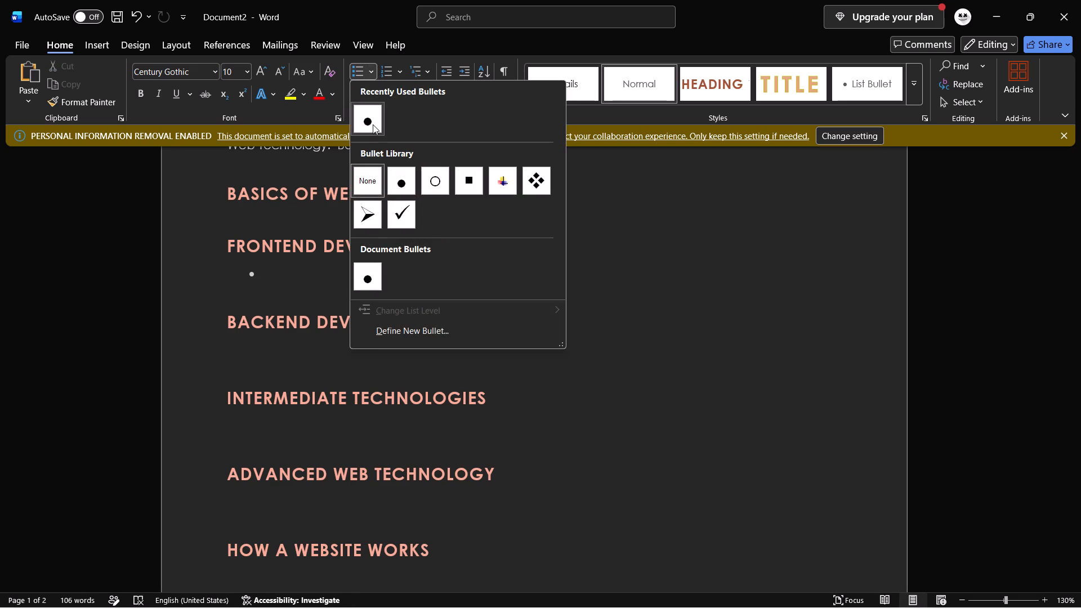
left_click(369, 122)
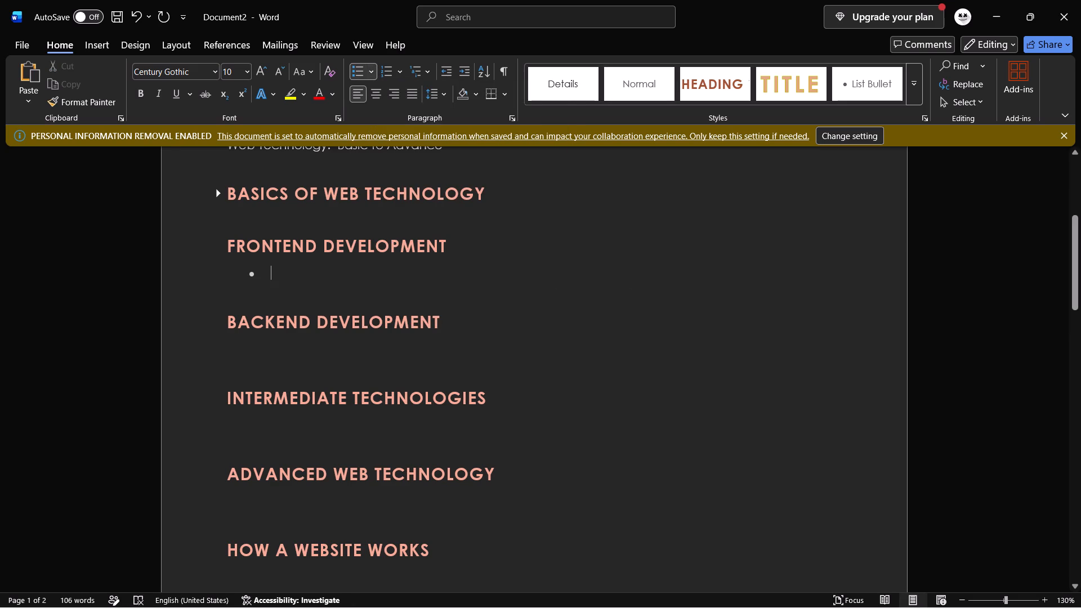
type("HTML")
key("shift+colon")
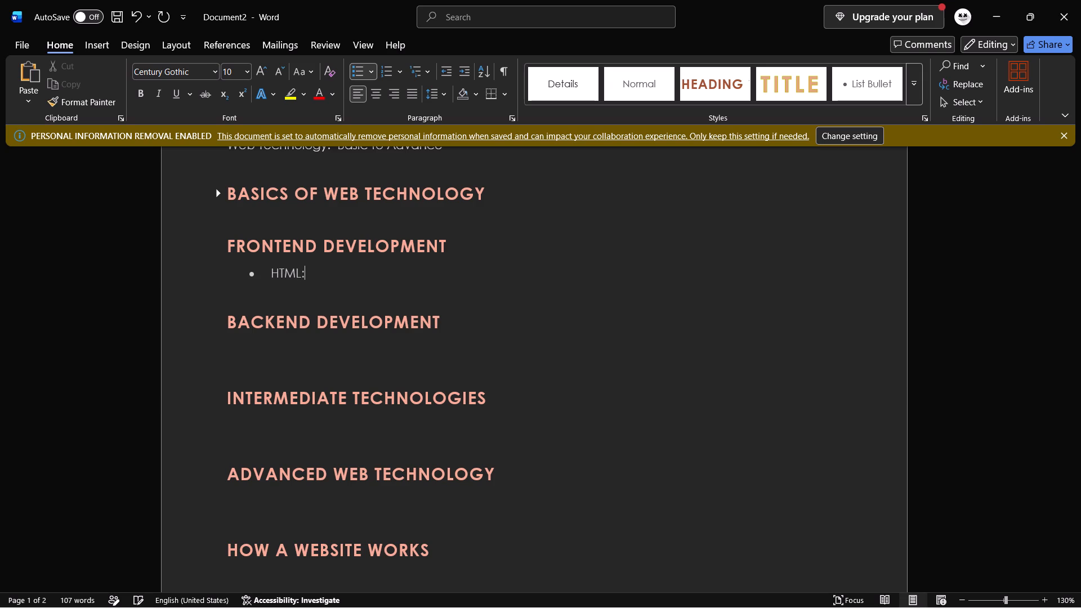
left_click_drag(314, 271, 260, 273)
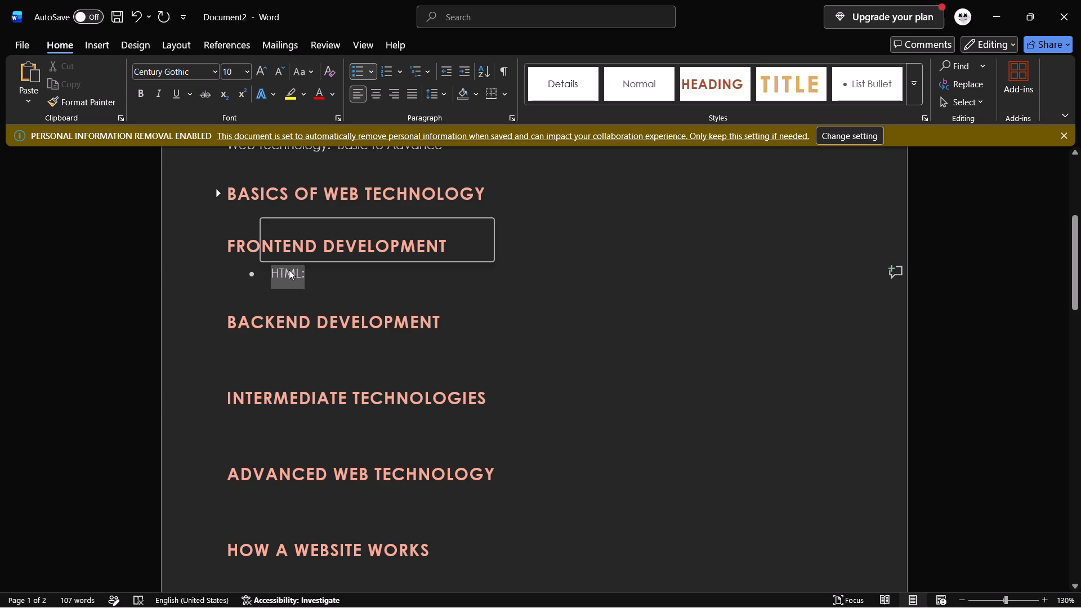
left_click(139, 91)
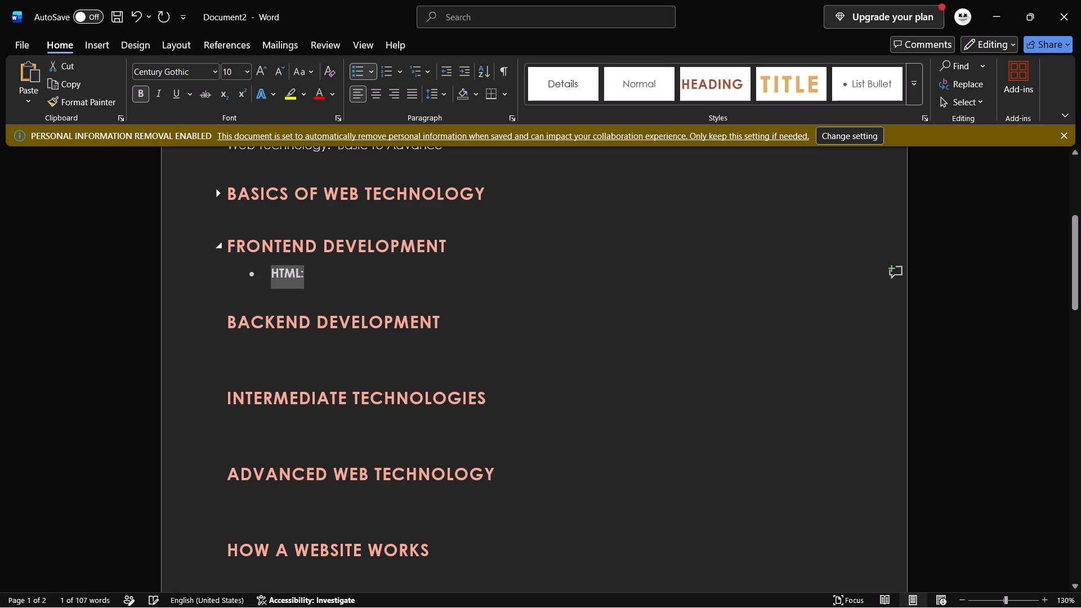
left_click(323, 280)
key("space")
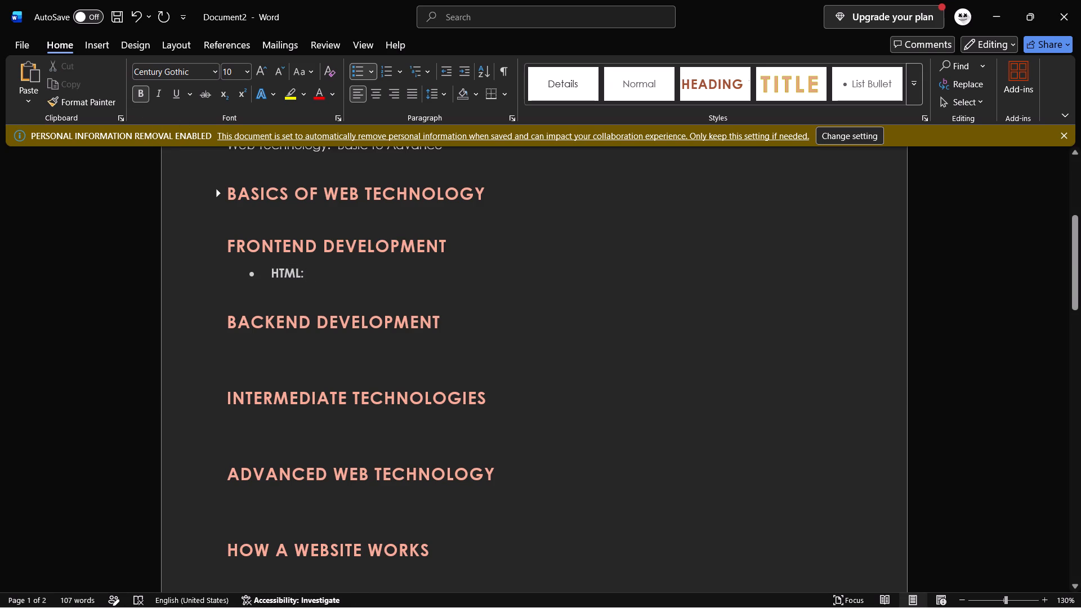
Expand the Basics of Web Technology section to check its bullets, and collapse it again.
scroll(378, 285, "up", 3)
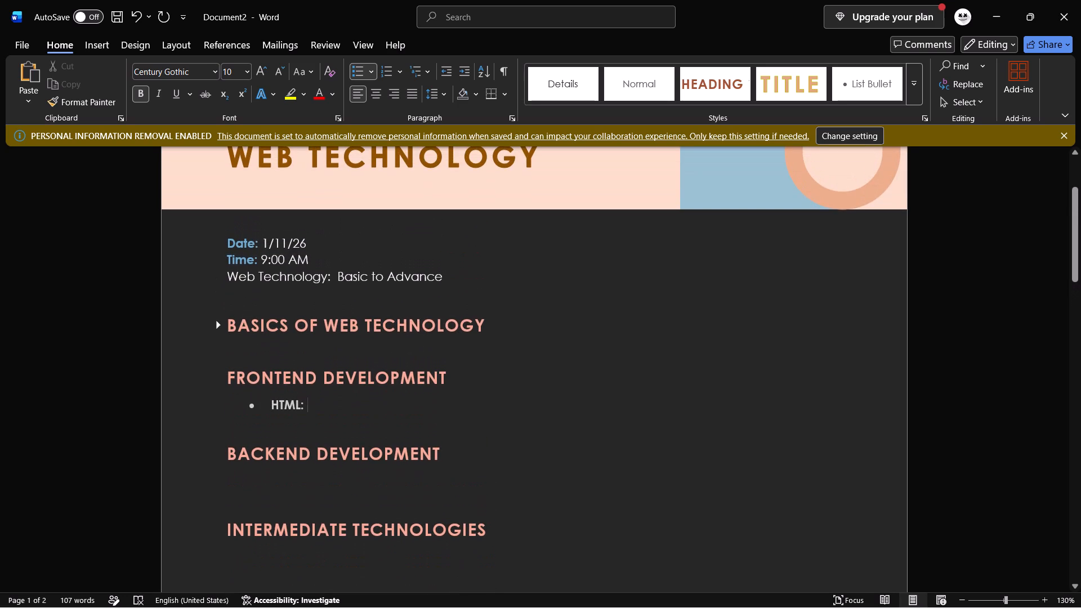
left_click(219, 323)
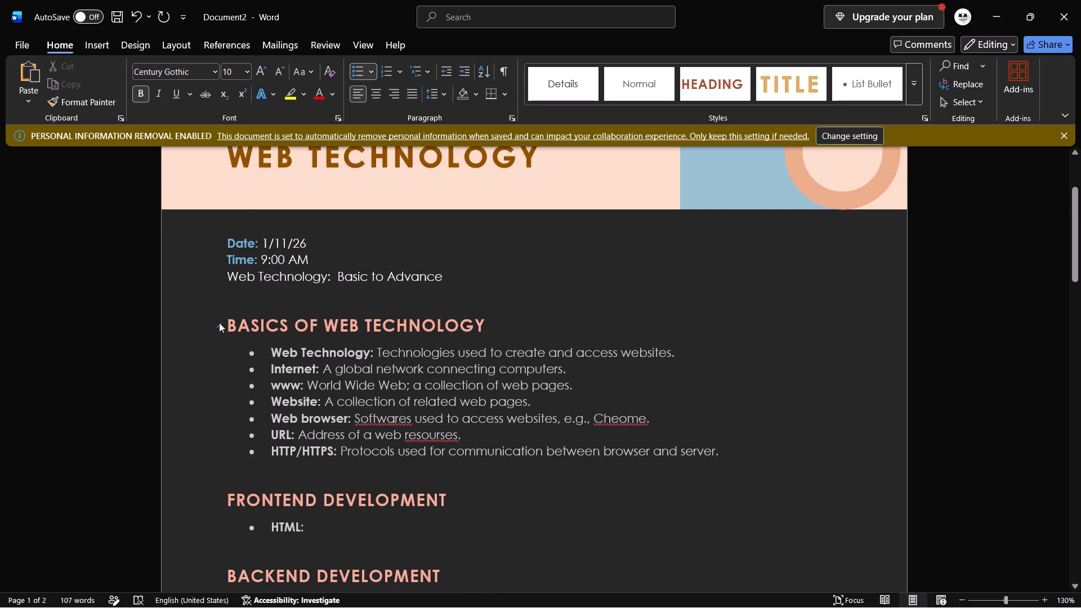
left_click(219, 323)
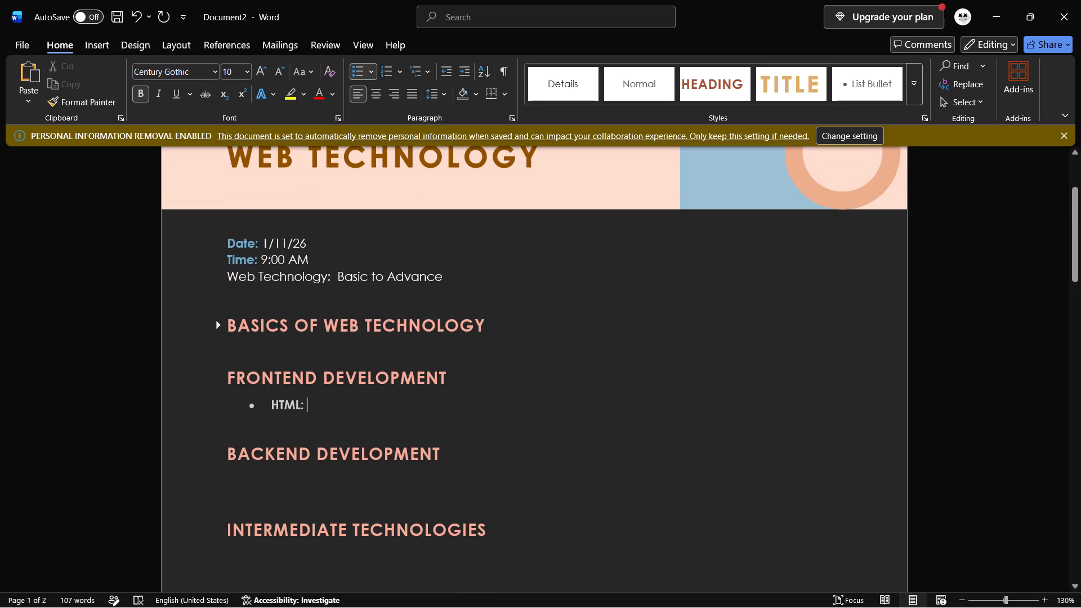
Enter the HTML definition in non-bold text as "Creates the structure of a webpages.".
key("shift+c")
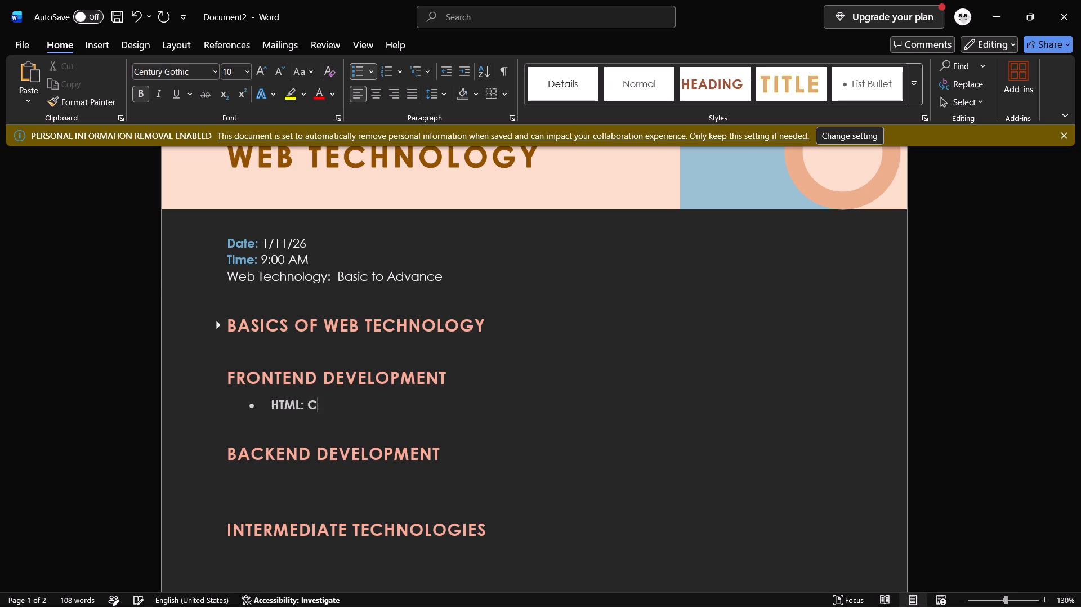
key("BackSpace")
left_click(147, 93)
type("Crea")
type("te")
type("s")
key("space")
type("the st")
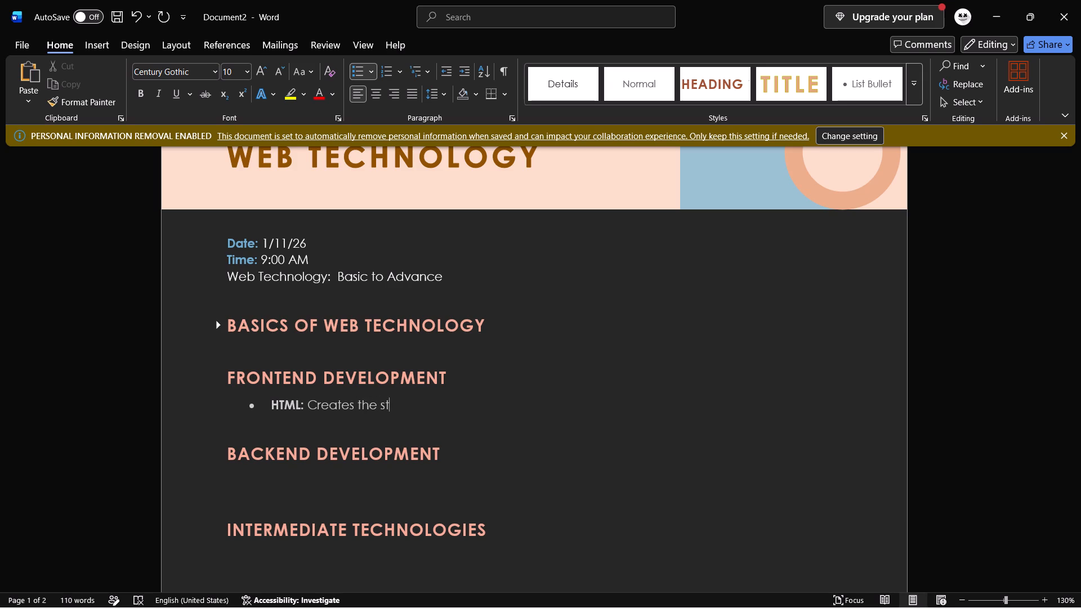
key("r")
type("uct")
type("ure")
key("space")
type("of a web")
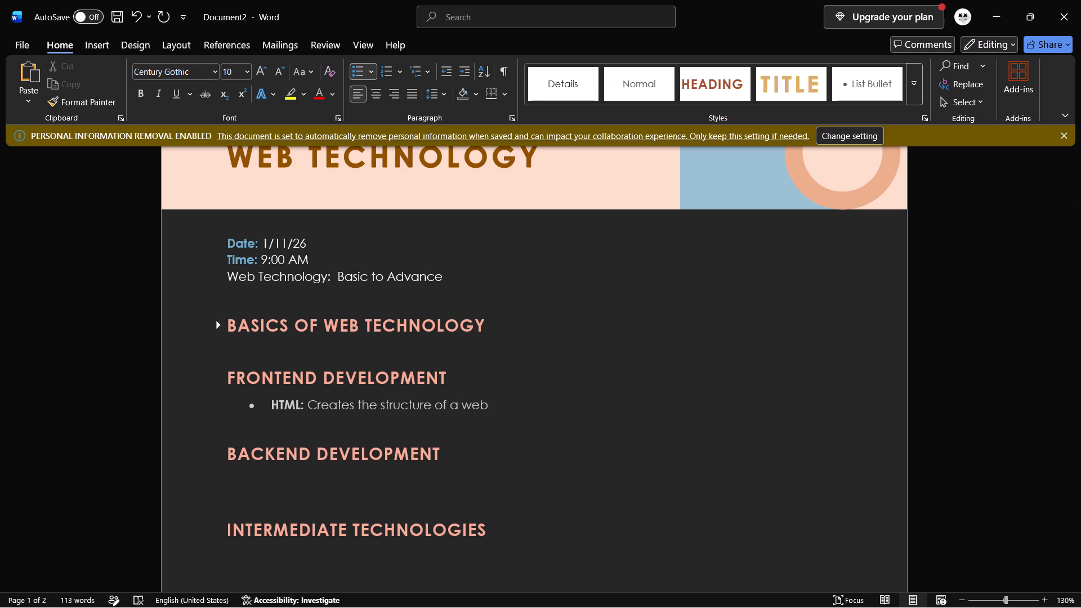
type("pages")
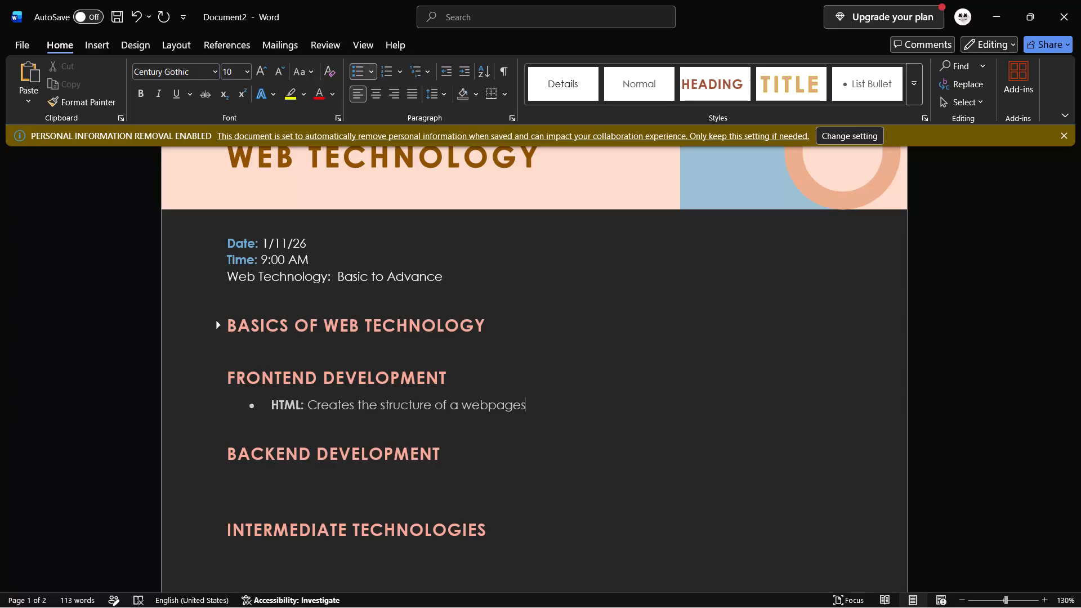
key("period")
Add a Frontend Development bullet with the bold label "CSS:" and the non-bold definition "Styles and designs the webpages.".
key("Return")
key("c")
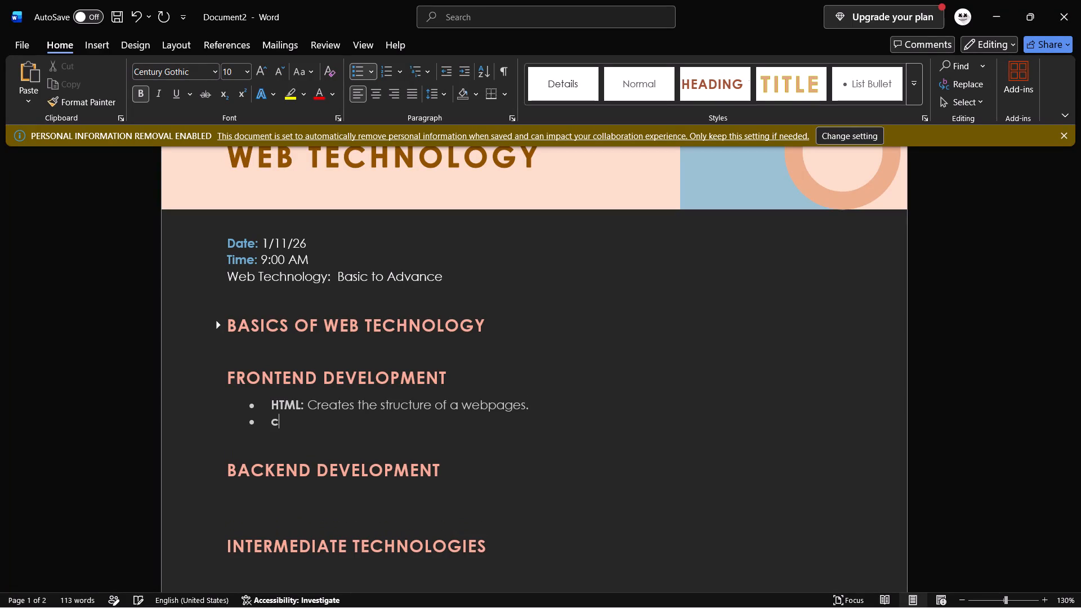
key("BackSpace")
type("CSS")
key("shift+colon")
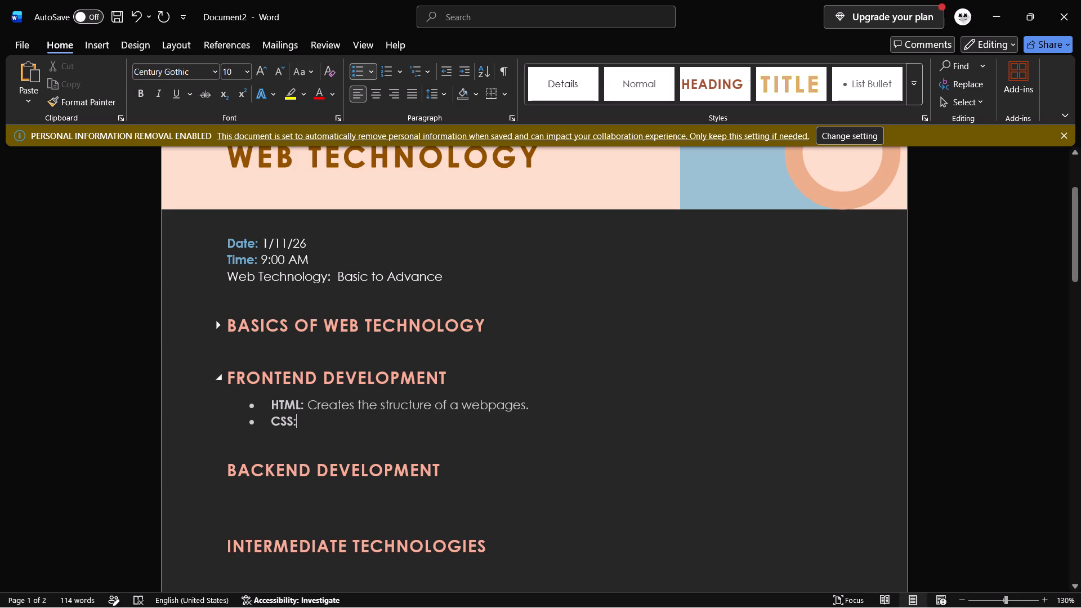
key("space")
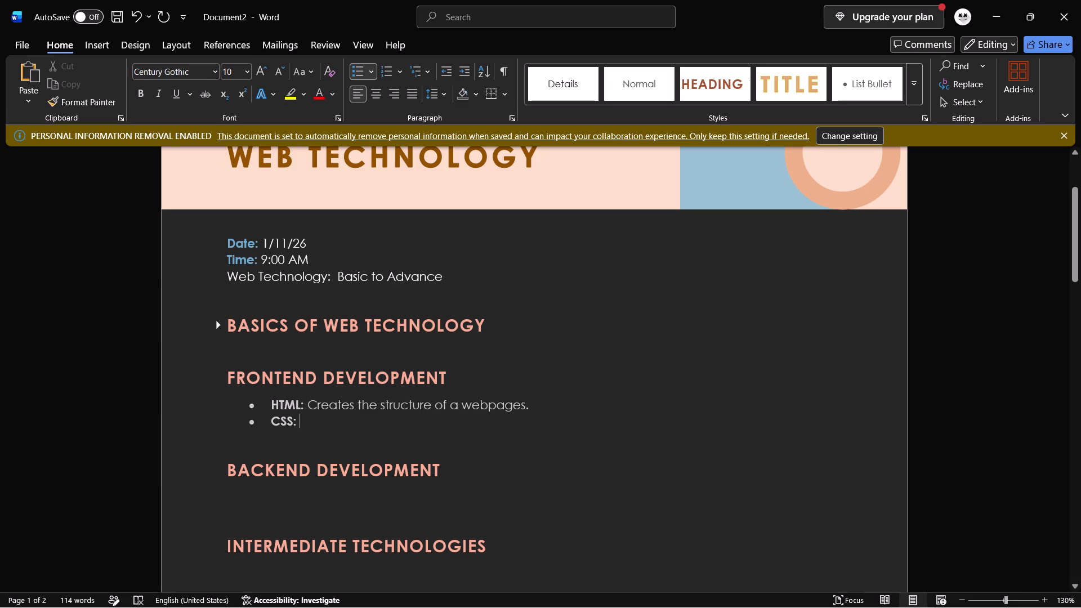
key("shift+s")
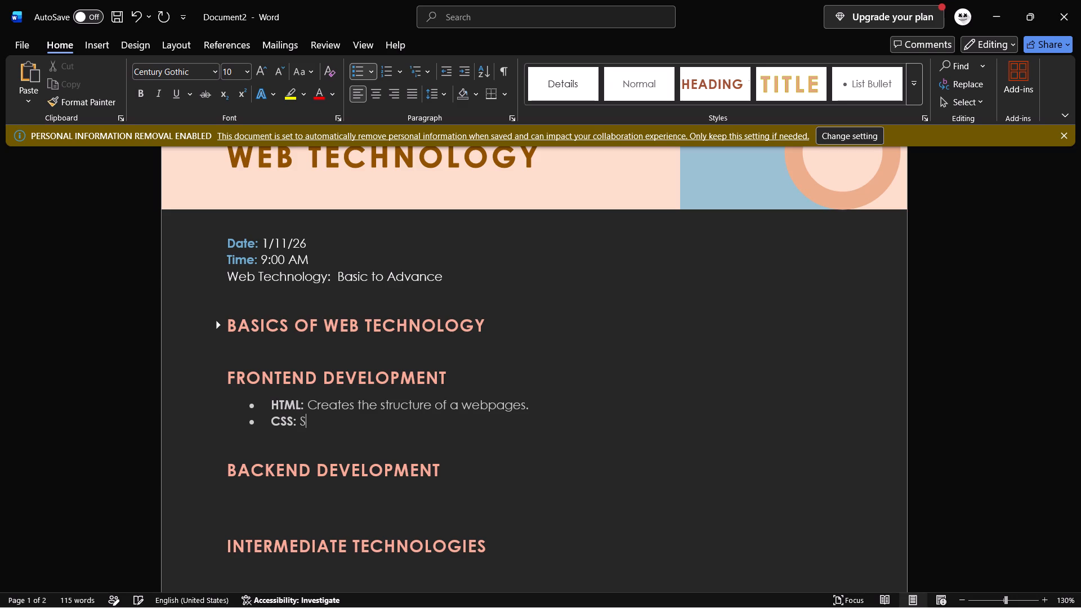
key("t")
key("y")
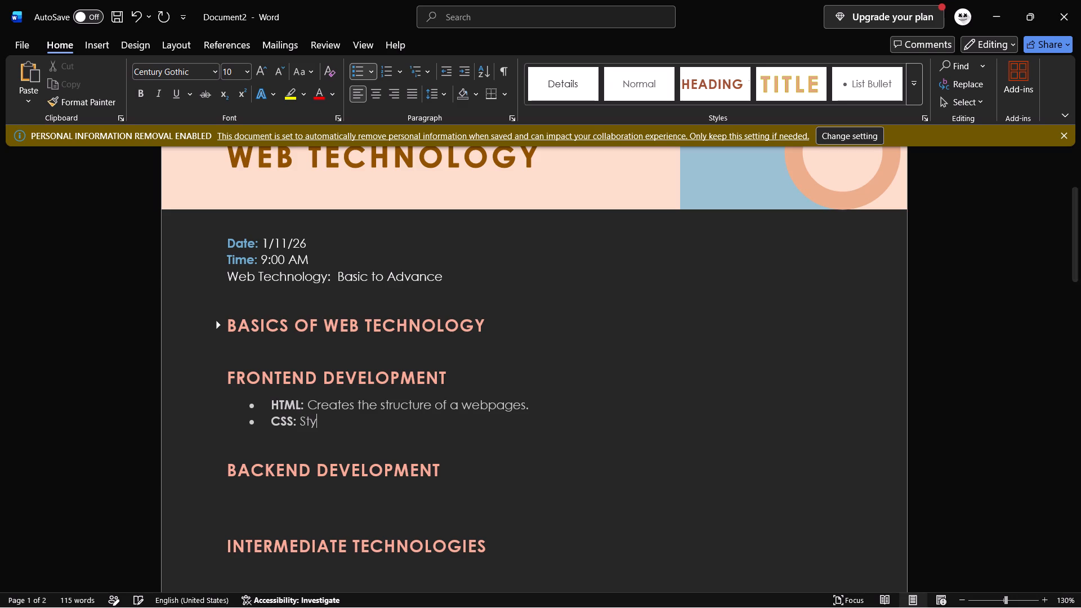
type("les")
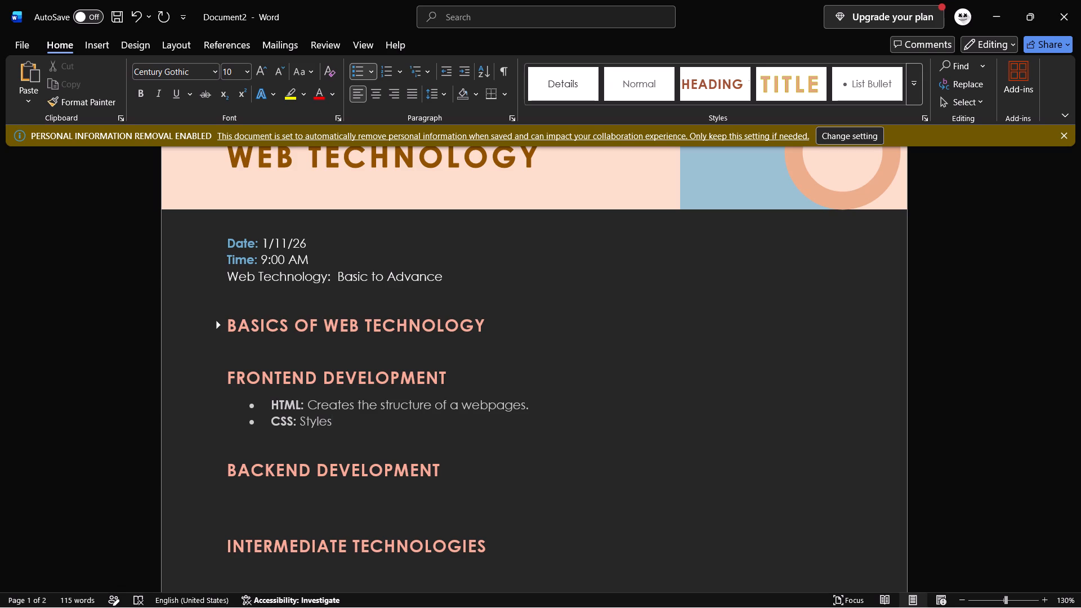
key("space")
type("and de")
type("si")
type("gns the webpages")
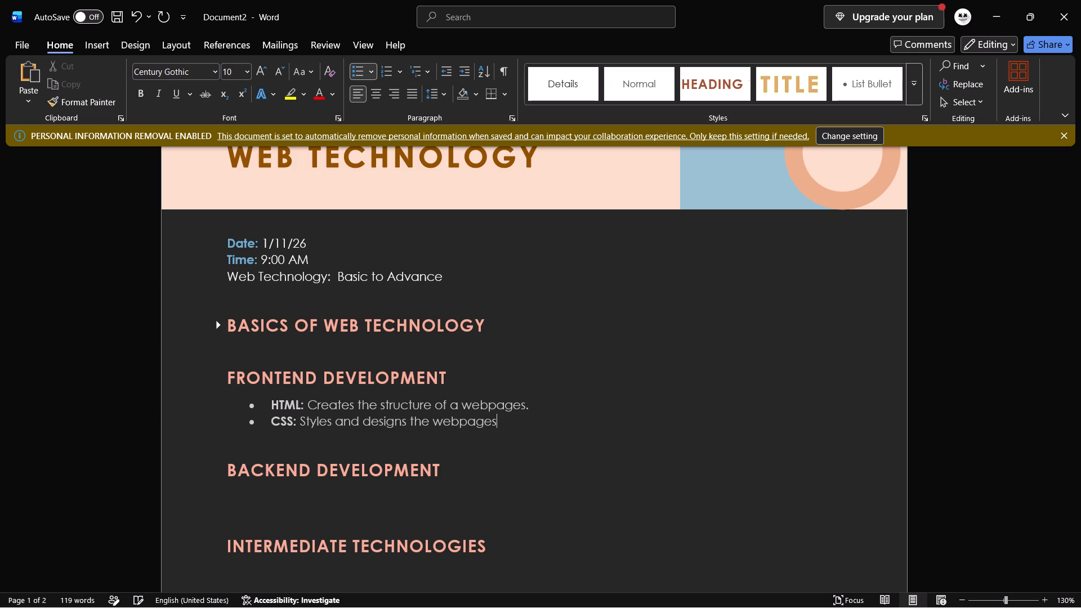
key("period")
Add a third bullet under Frontend Development with the bold label "JavaScript:".
key("Return")
type("ja")
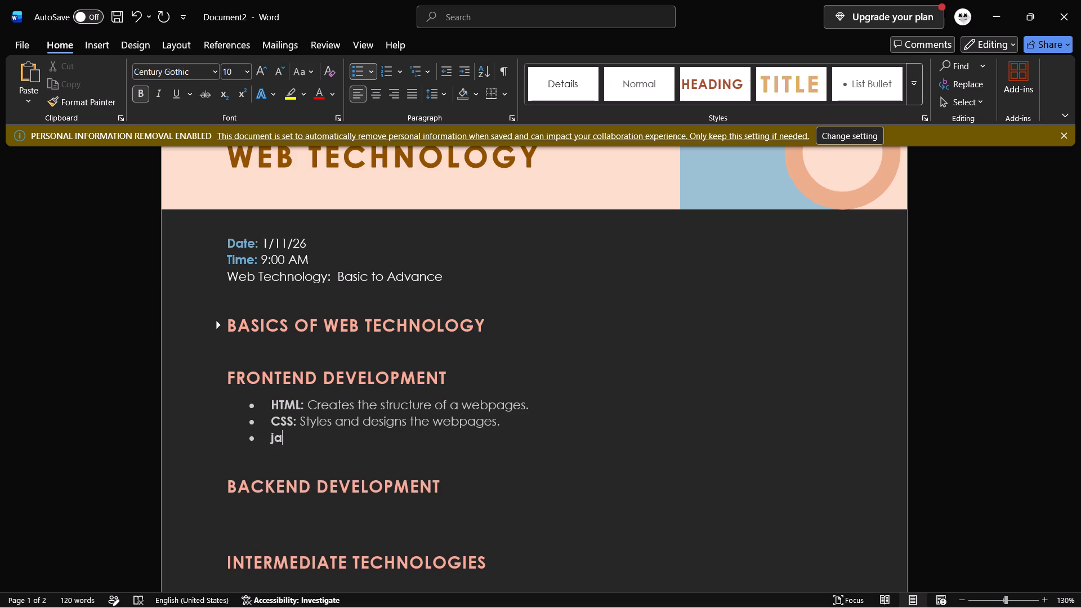
key("BackSpace")
key("BackSpace")
type("Java")
type("Script")
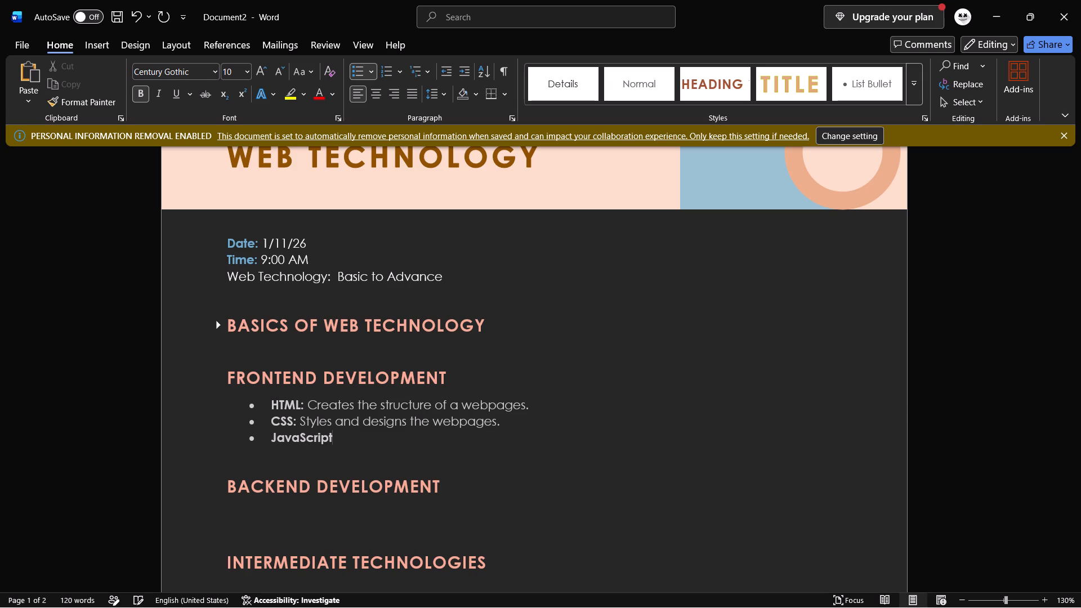
type(":")
key("space")
Enter the JavaScript definition in non-bold text as "Adds interactivity and functionality." and start an empty bullet below it.
type("Adds")
key("space")
type("int")
type("eractiv")
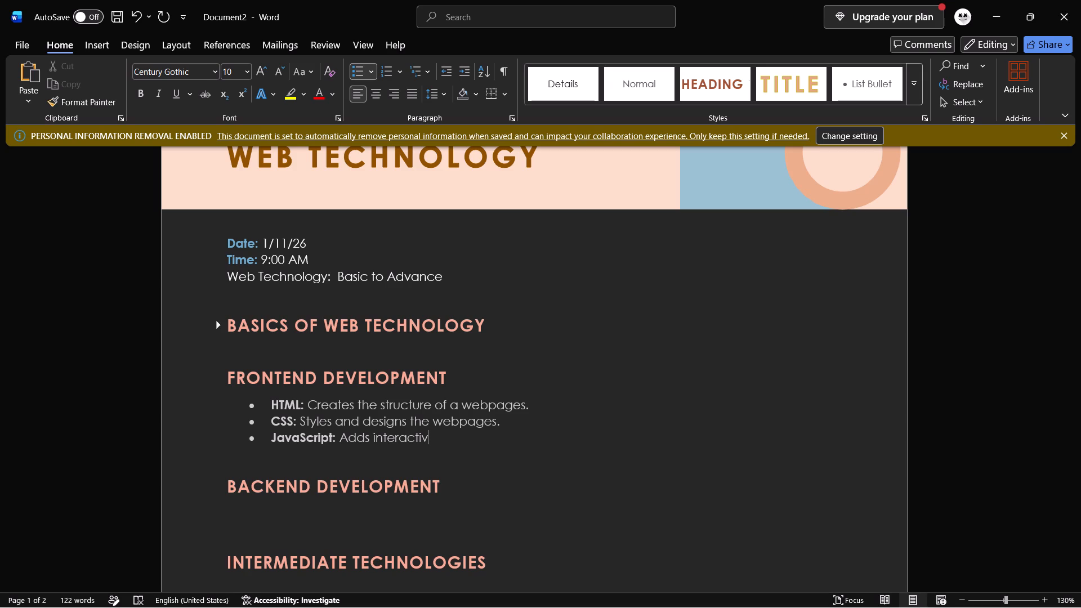
key("BackSpace")
type("vity")
key("space")
type("and")
key("space")
type("fun")
type("ction")
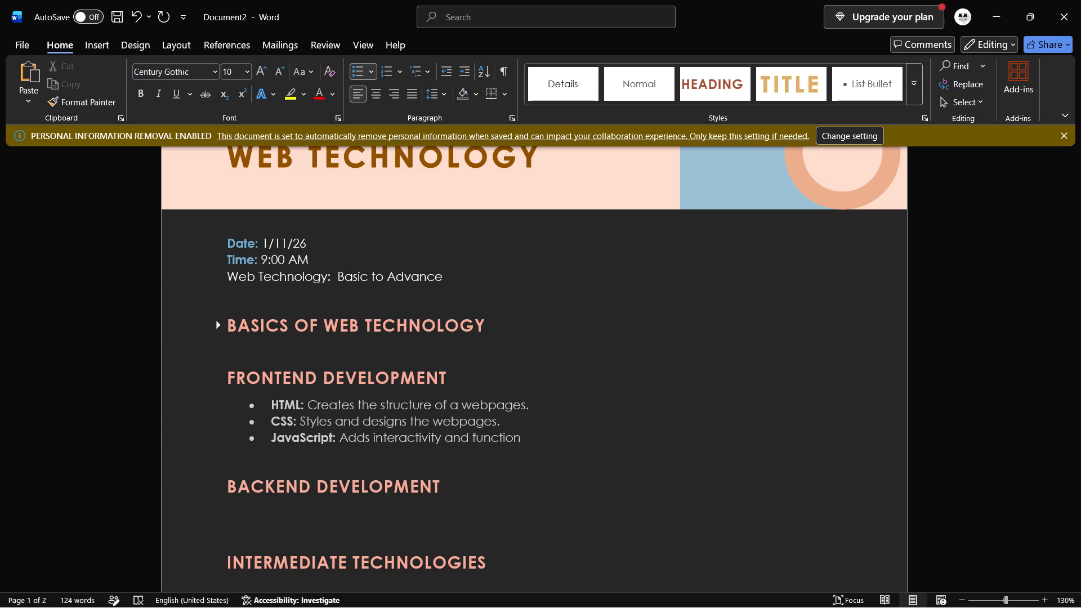
type("ality")
key("period")
key("Return")
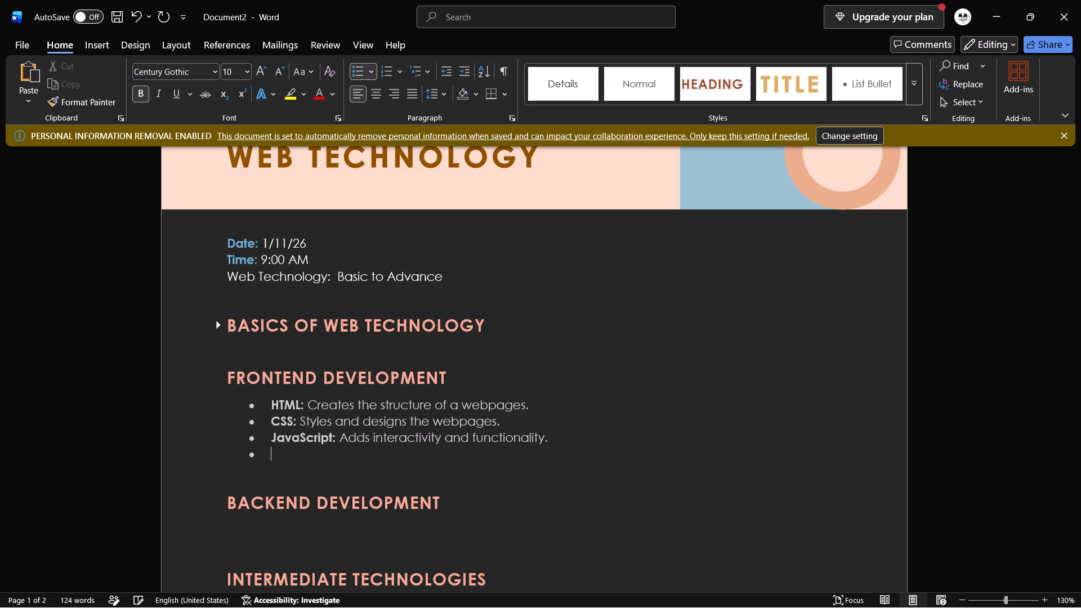
Switch to Adobe Media Encoder, reset the status of the failed H.264 export, restart the queue, and return to Word.
left_click(456, 594)
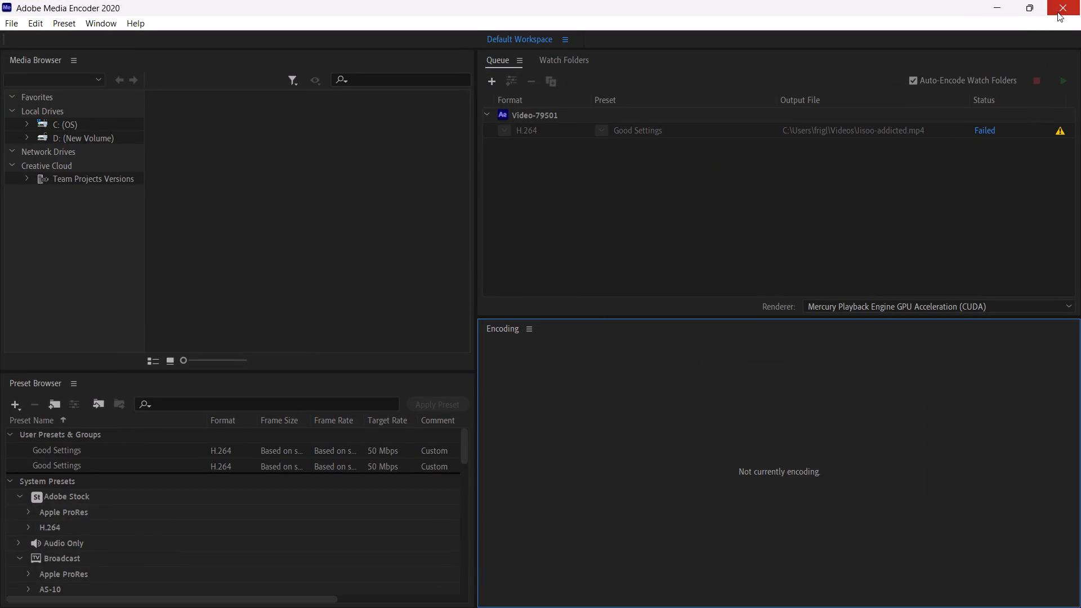
left_click(765, 129)
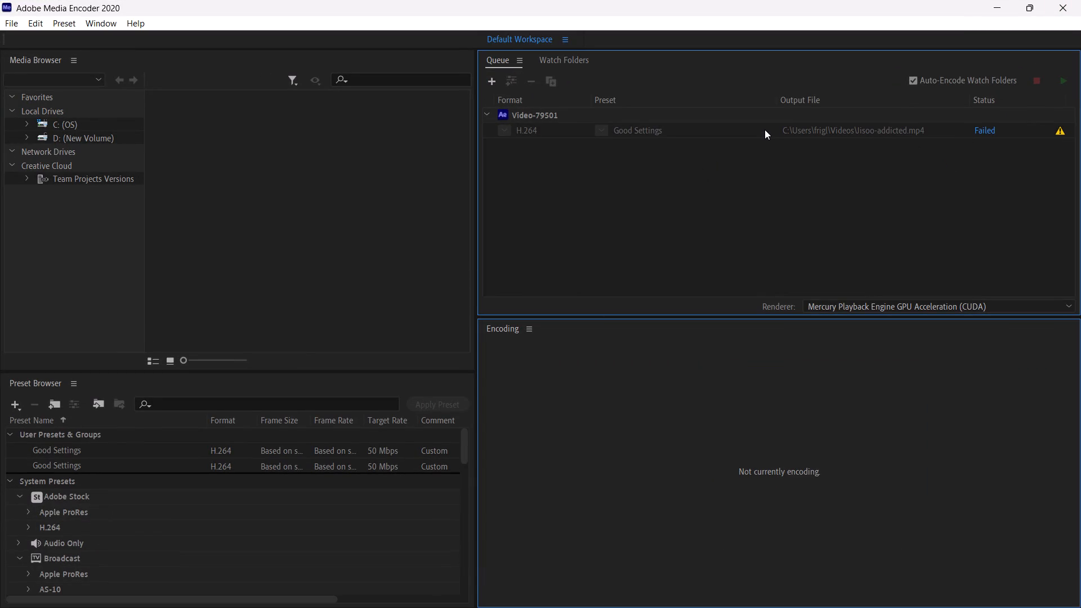
right_click(765, 129)
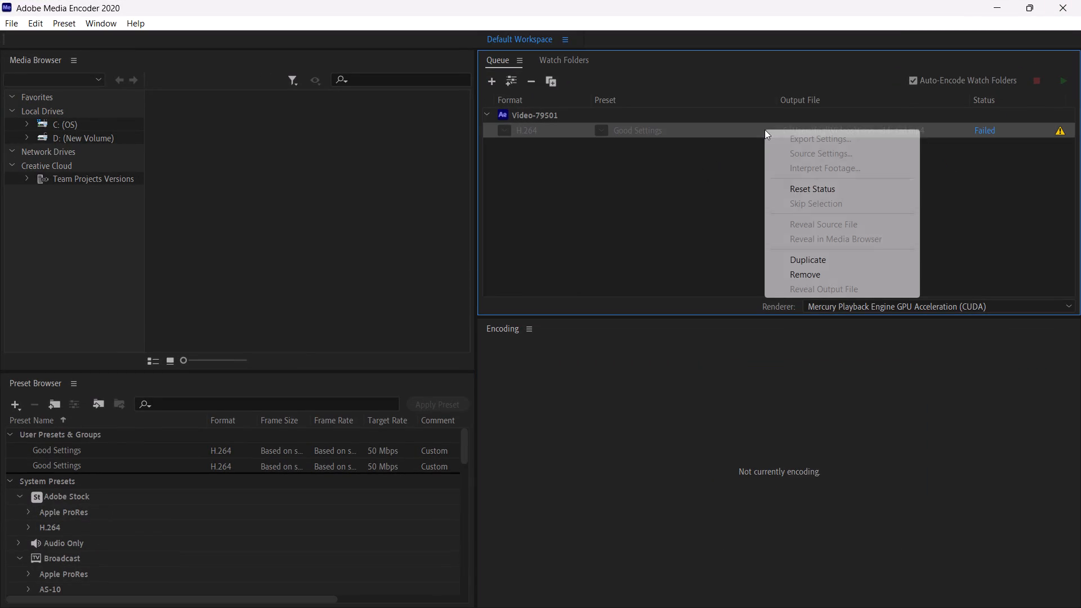
left_click(821, 188)
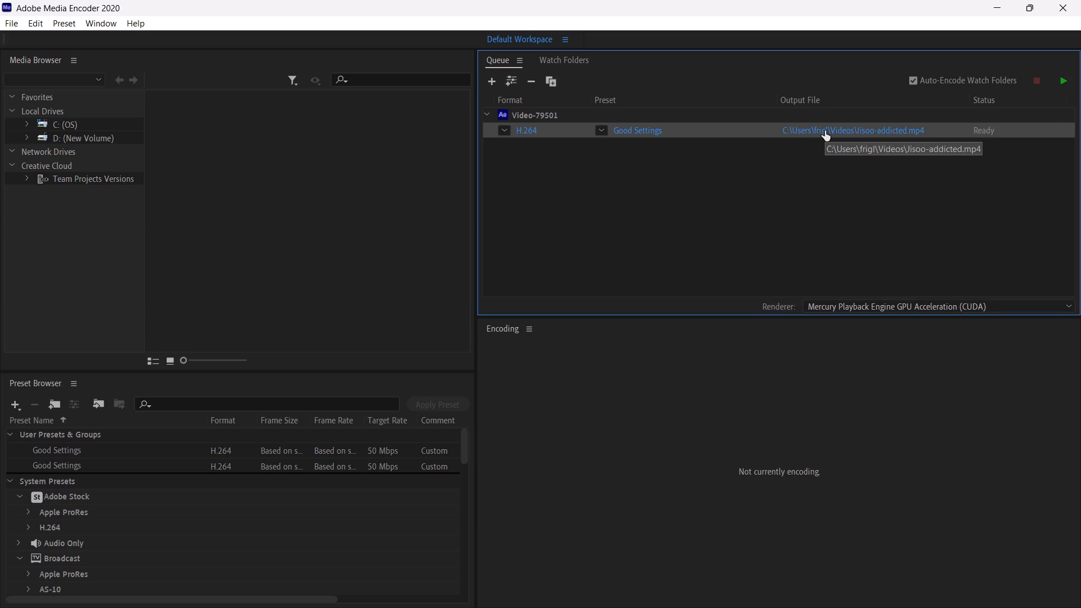
left_click(1067, 81)
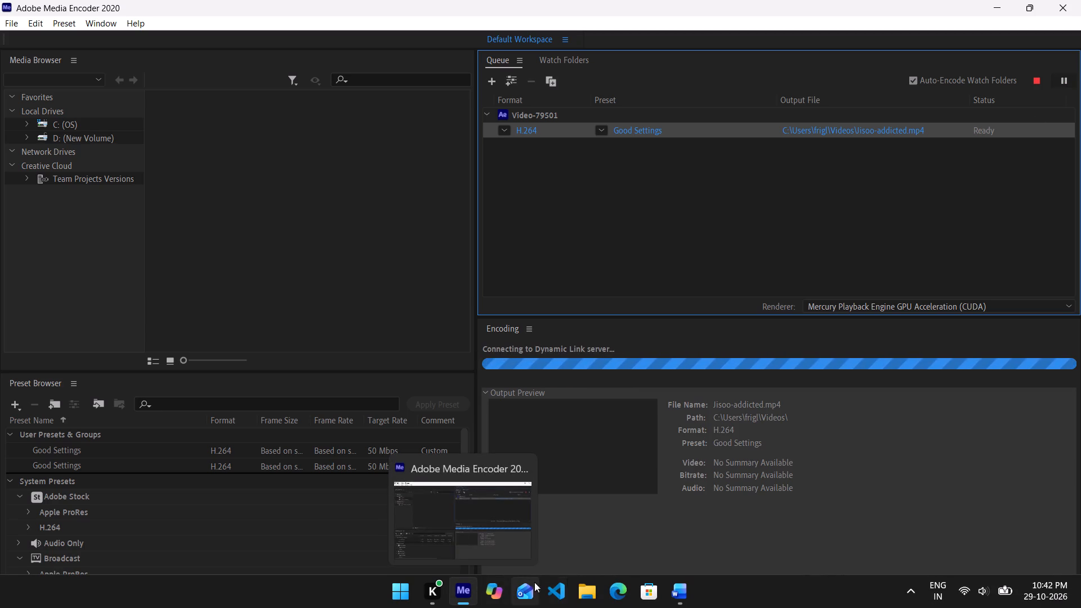
left_click(993, 6)
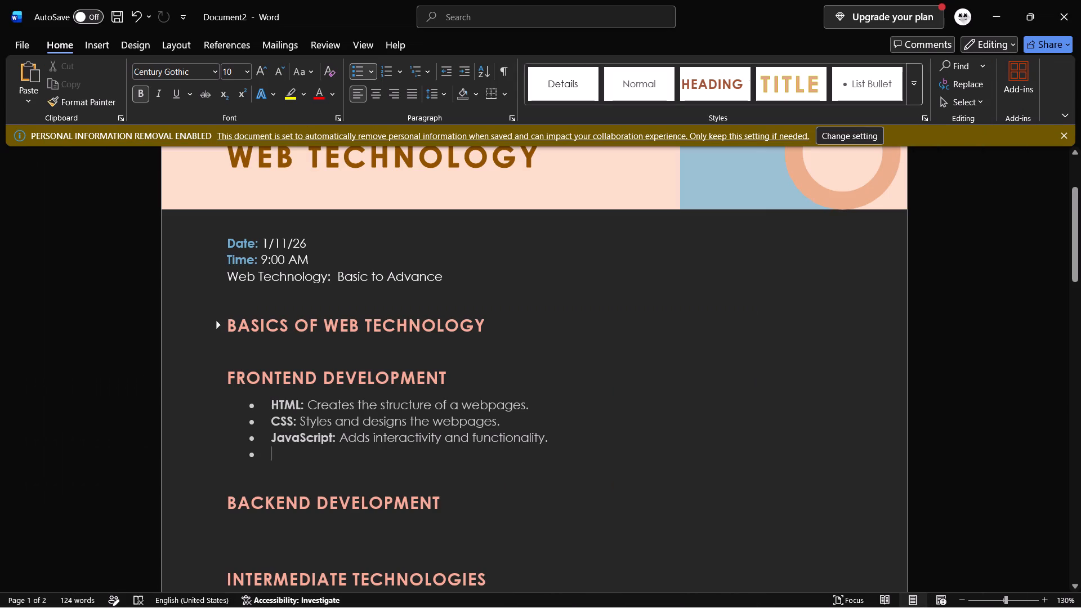
Enter the bold label "Responsive Design:" in the empty bullet under Frontend Development.
left_click(277, 458)
type("Res")
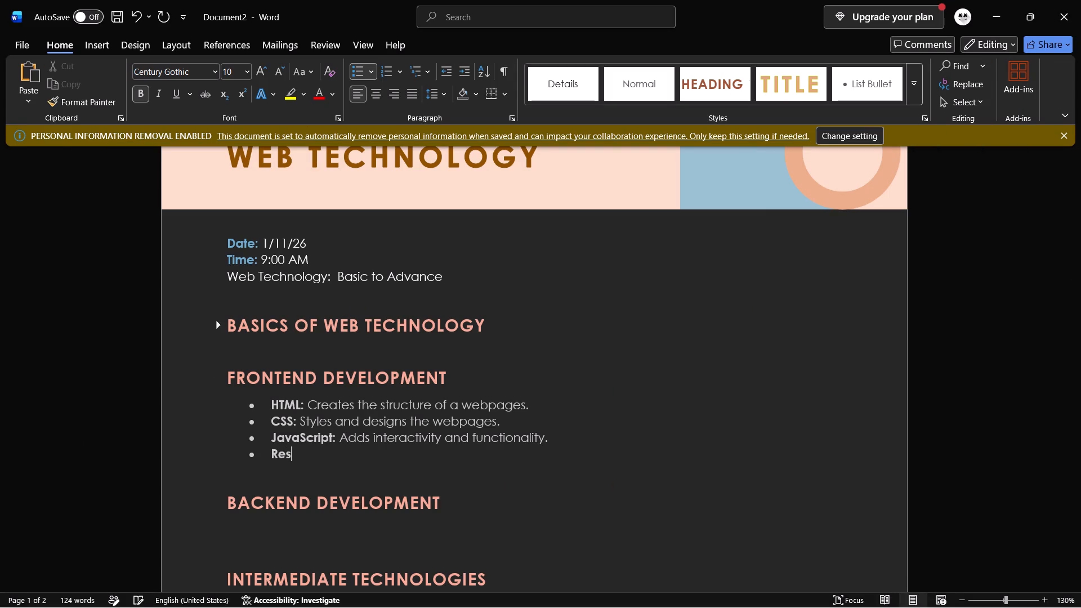
type("po")
type("nsive")
key("space")
type("De")
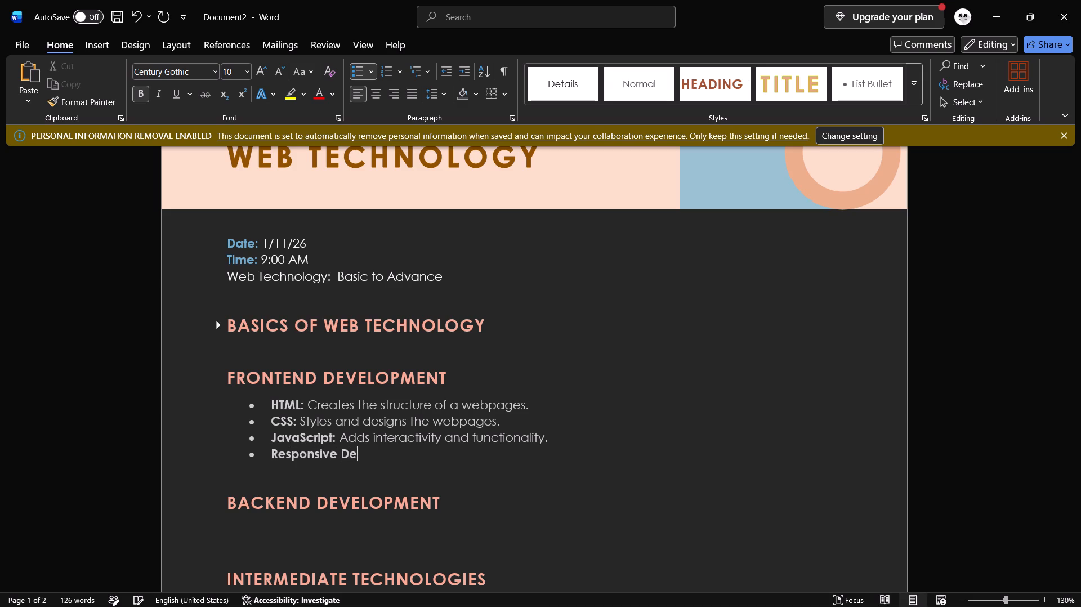
type("sign")
key("shift+colon")
key("space")
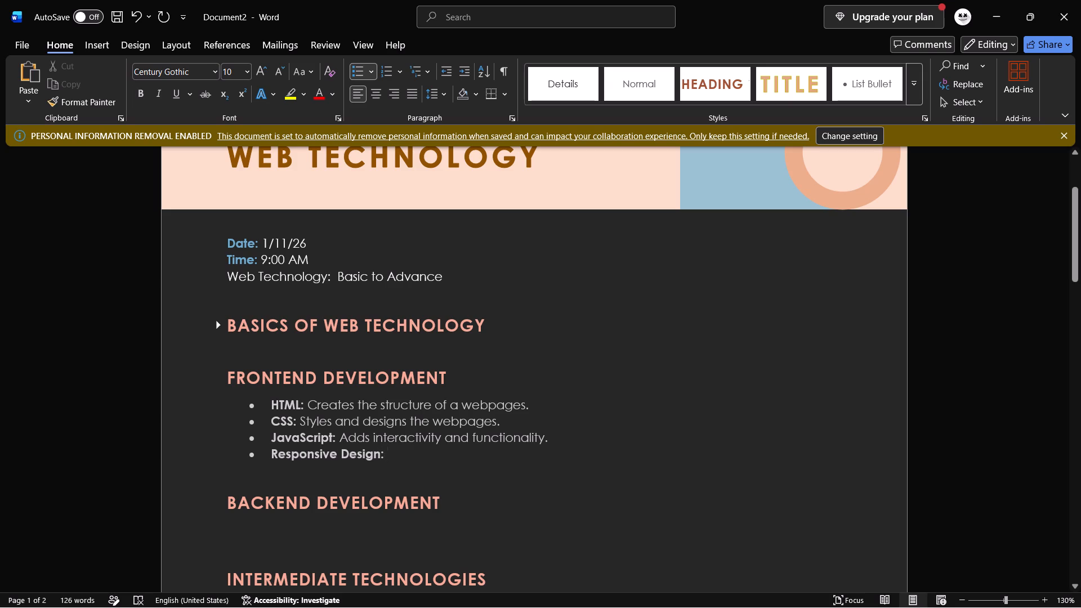
Enter the Responsive Design definition in non-bold text as "Makes websites work on mobile, tablet, and desktop.".
type("make")
key("BackSpace")
key("BackSpace")
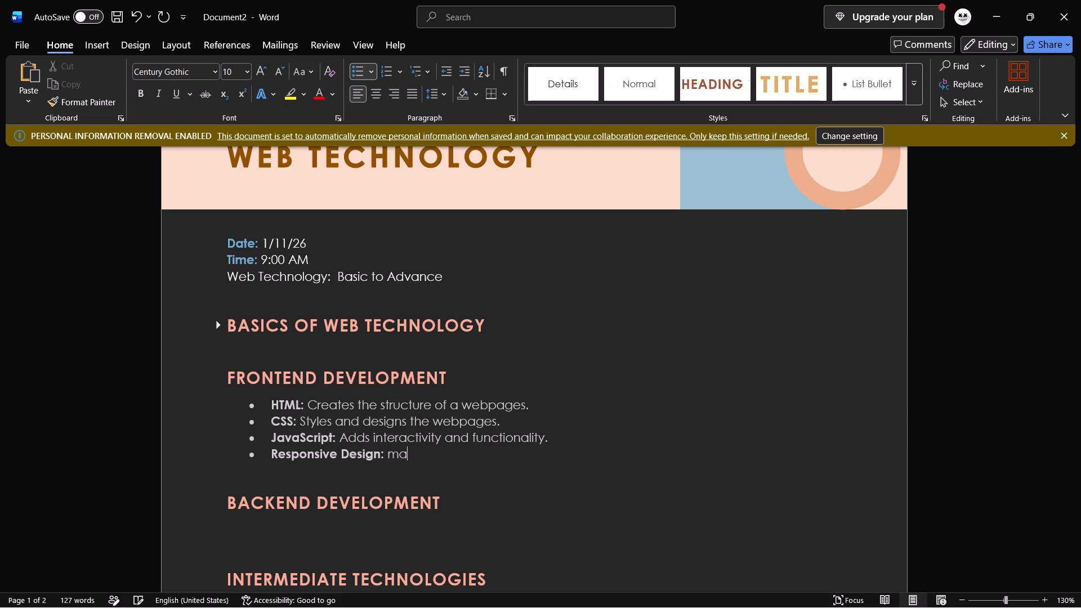
key("BackSpace")
key("BackSpace")
type("Makes")
key("space")
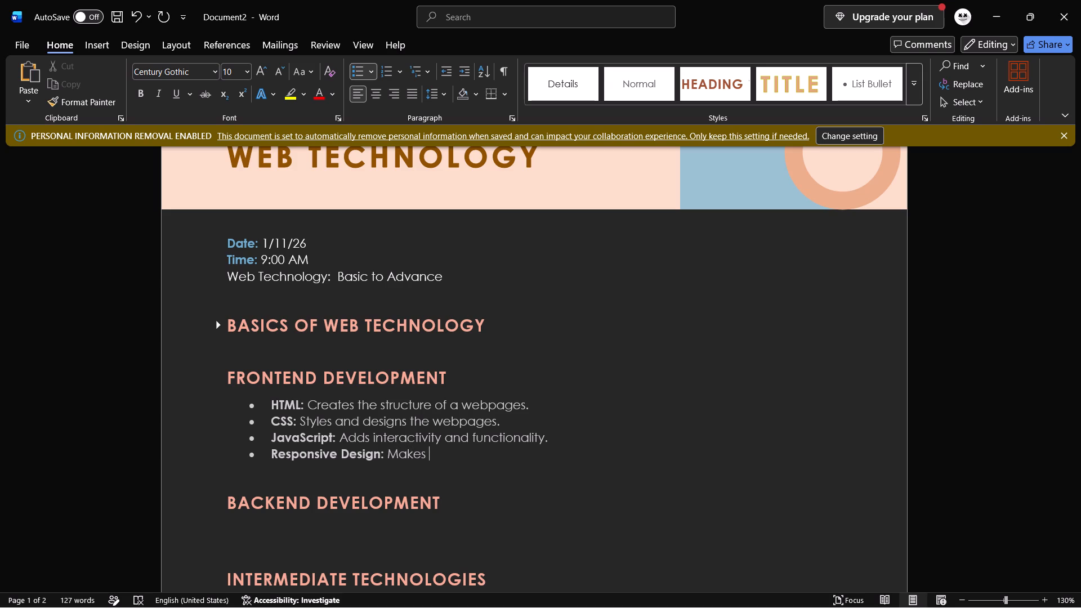
type("websites")
key("space")
type("work")
key("space")
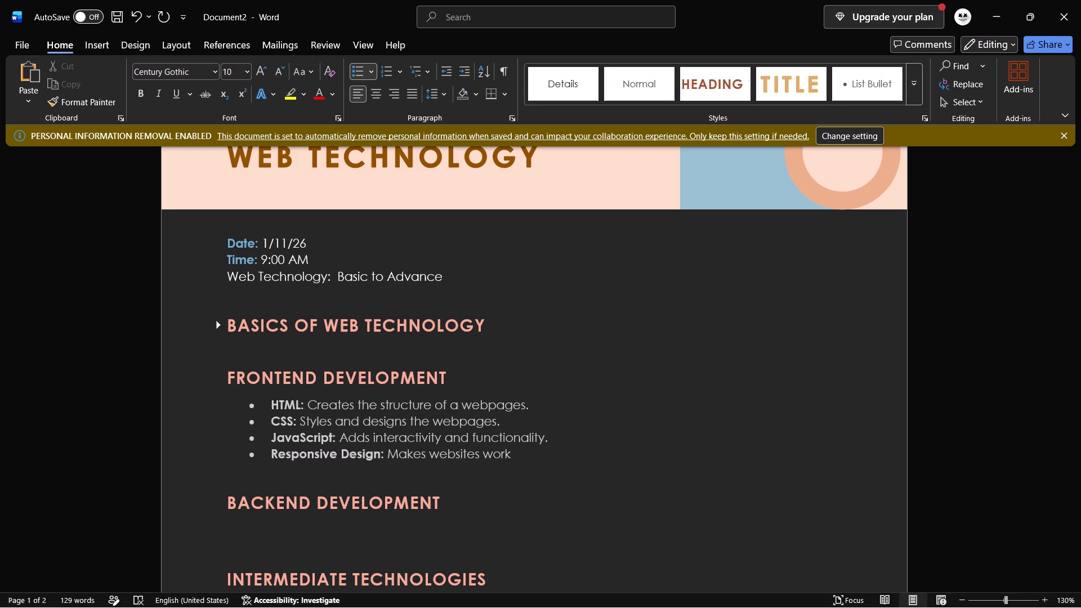
type("on")
key("space")
type("mobile")
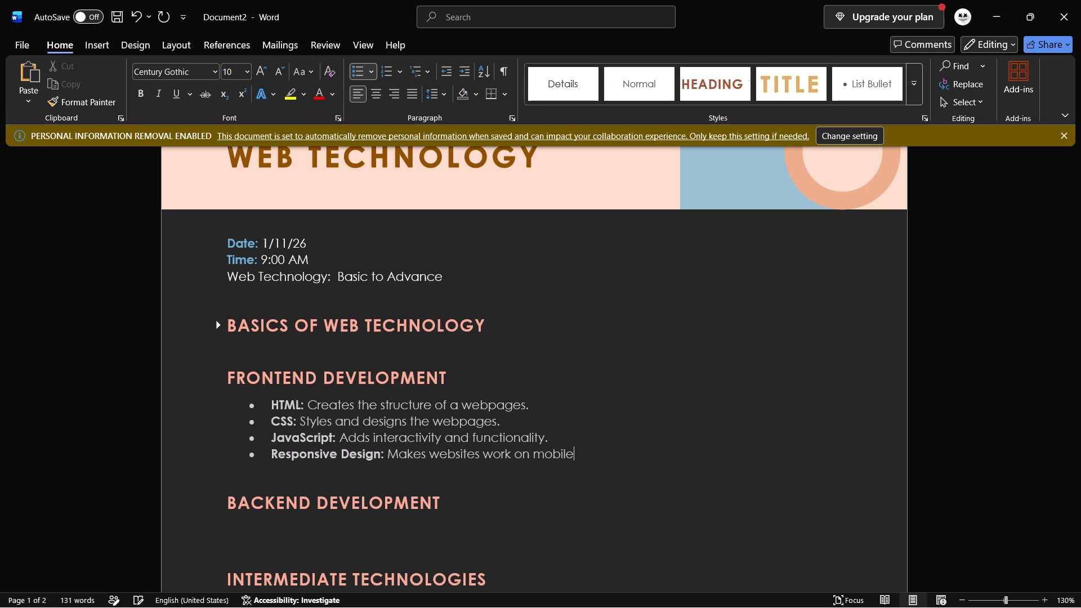
key("comma")
key("space")
type("tablets")
key("BackSpace")
type(", and")
key("space")
type("desktop")
key("period")
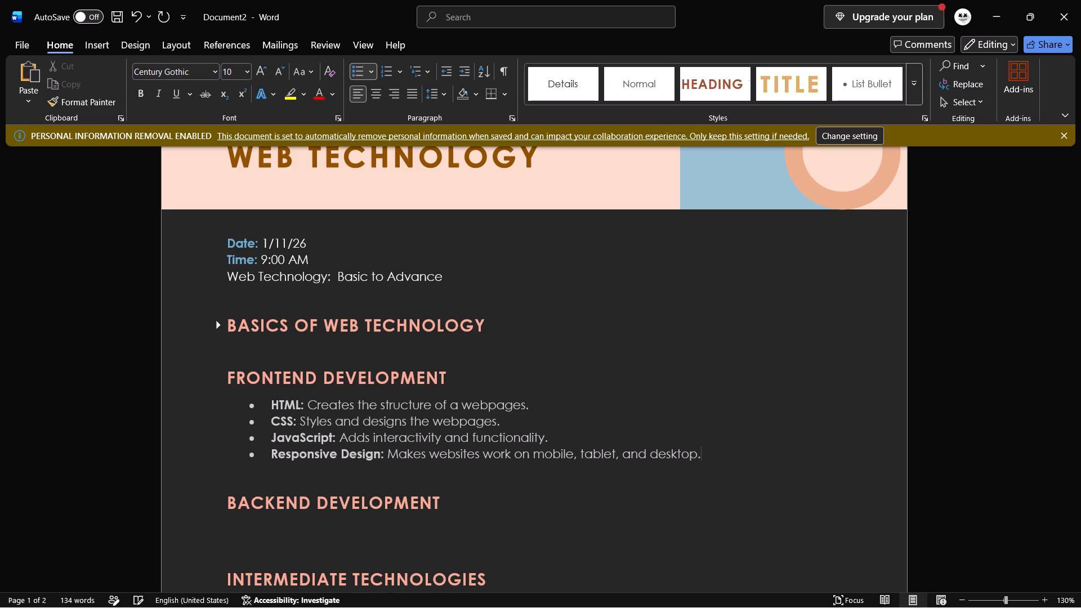
Add a fifth bullet under Frontend Development with the bold label "DOM:".
key("Return")
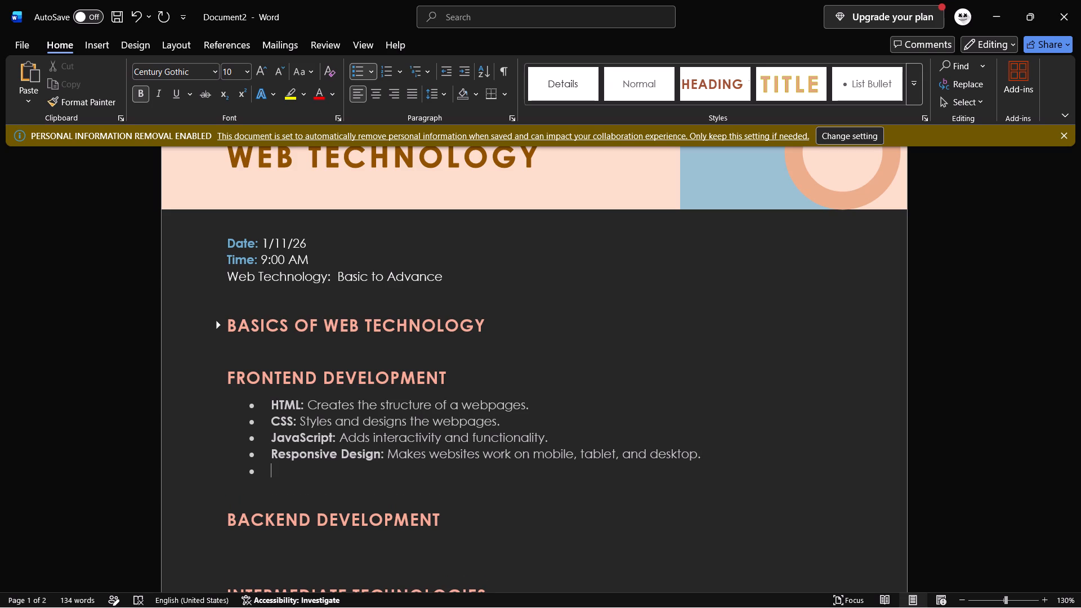
type("DOM")
type(":")
key("space")
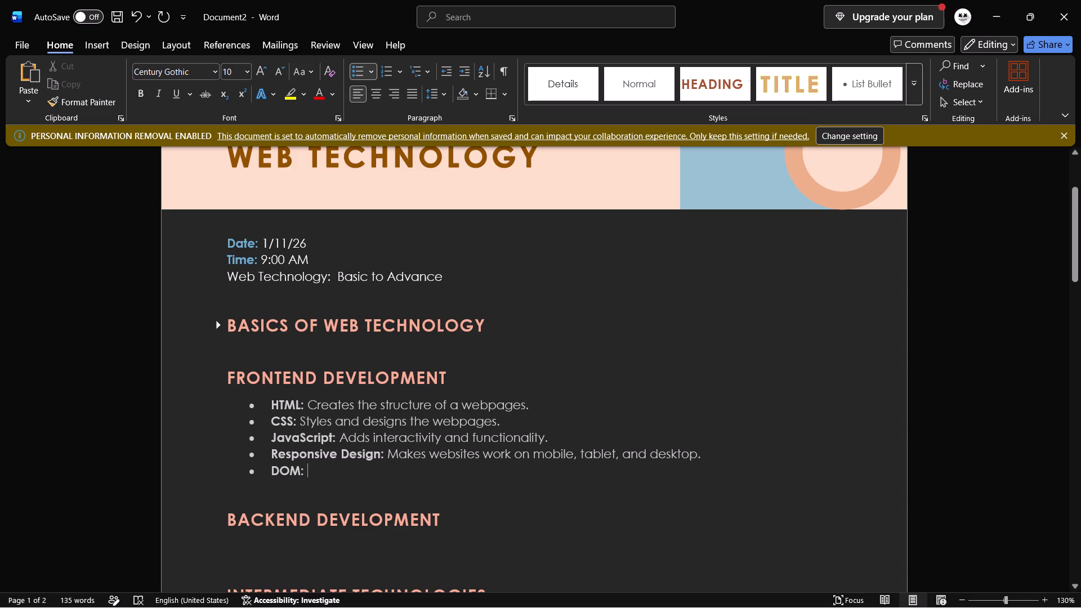
Enter the DOM definition in non-bold text as "Represents a webpages as objects that JavaScript can modify.".
type("Re")
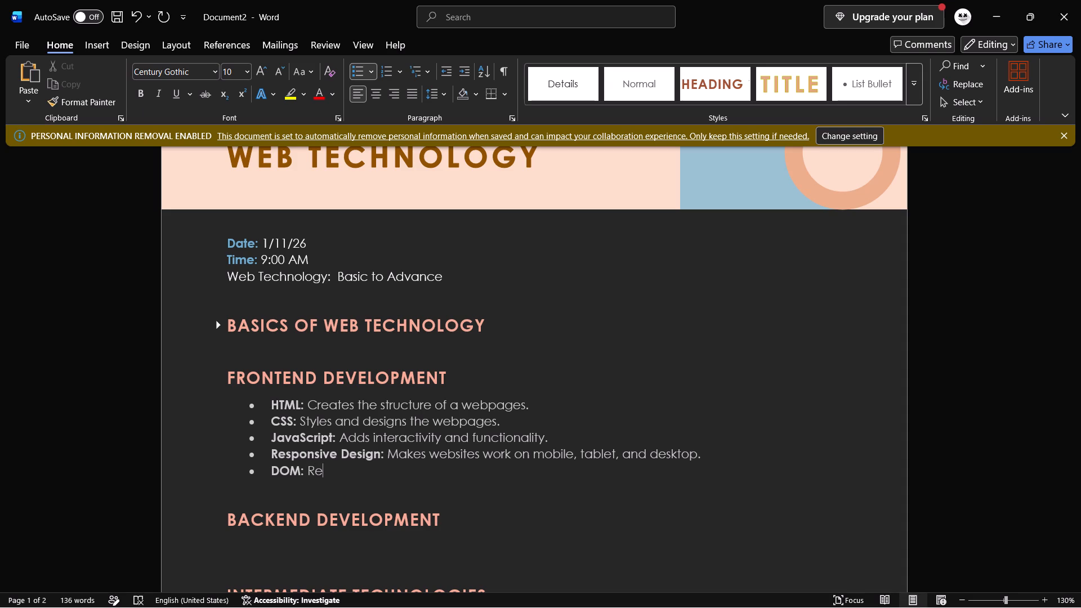
type("presenr")
key("BackSpace")
type("td")
key("space")
key("BackSpace")
key("BackSpace")
type("s")
key("space")
type("a")
key("space")
type("webpages")
key("space")
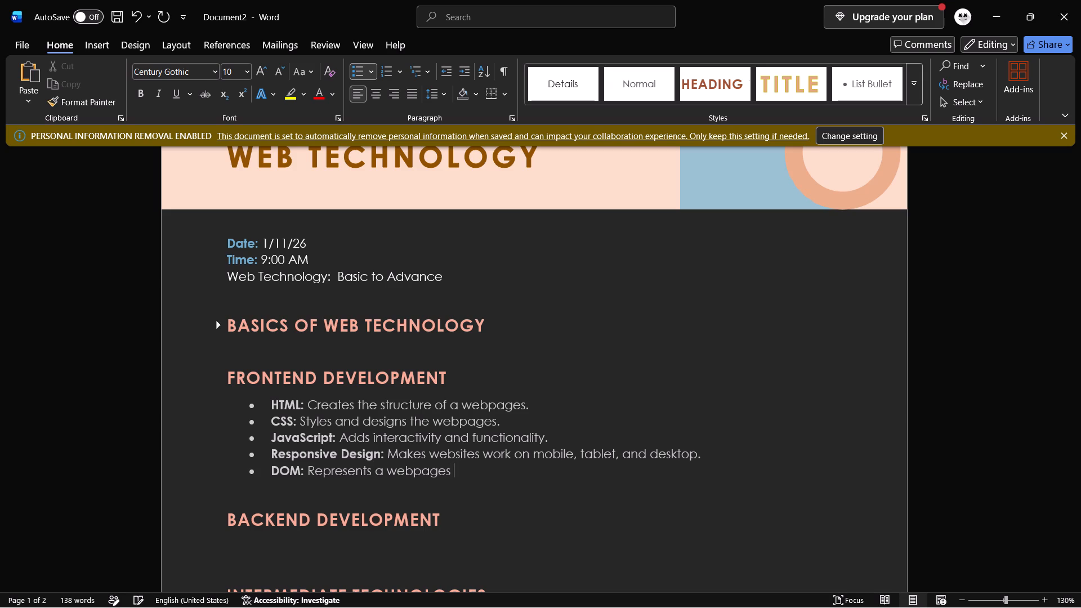
type("as objec")
type("ts")
key("space")
type("that")
key("space")
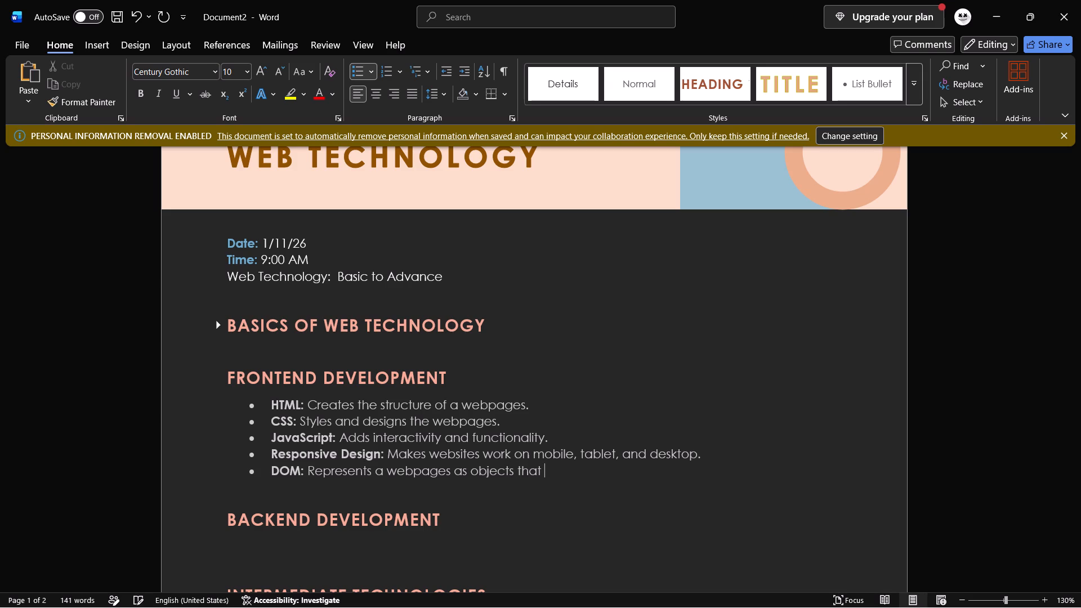
type("JA")
key("BackSpace")
type("ava")
key("space")
key("BackSpace")
type("Scrip")
type("t can modify")
key("period")
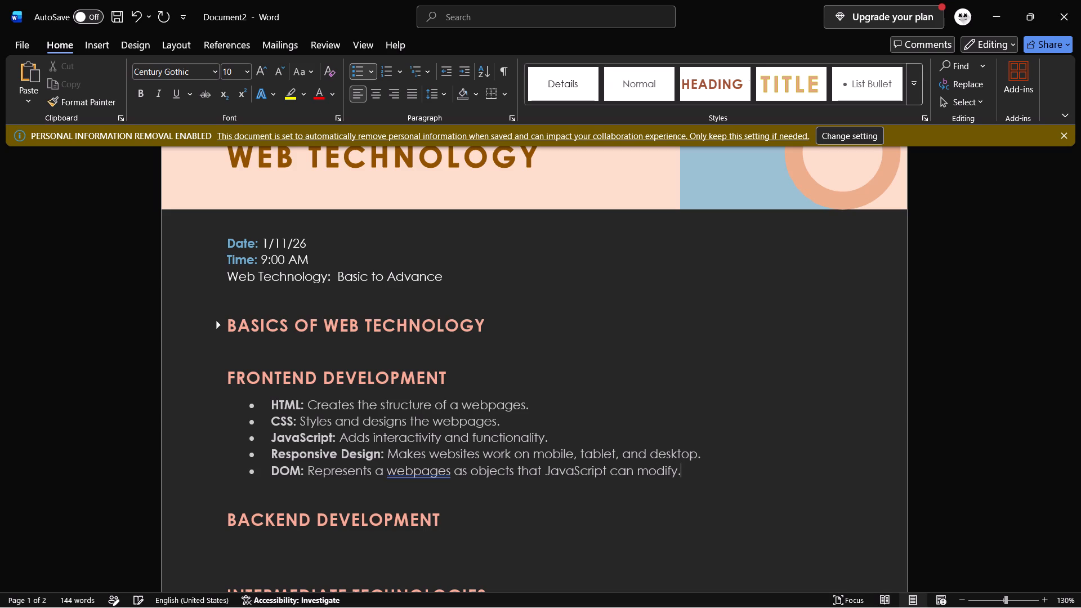
Correct "webpages" to "webpage" in the DOM bullet under Frontend Development.
left_click(418, 473)
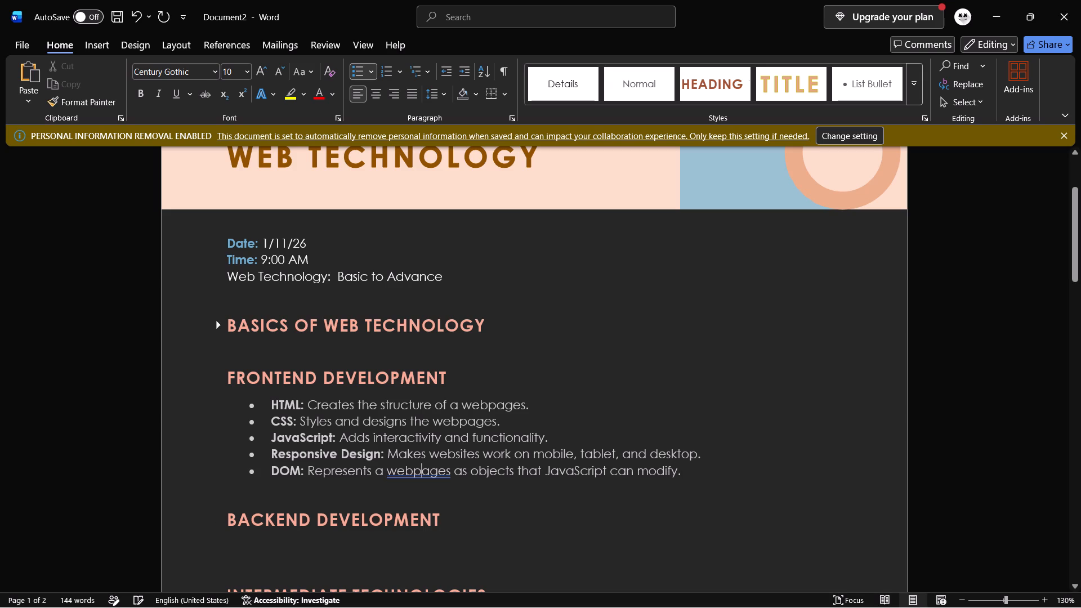
left_click(452, 471)
key("BackSpace")
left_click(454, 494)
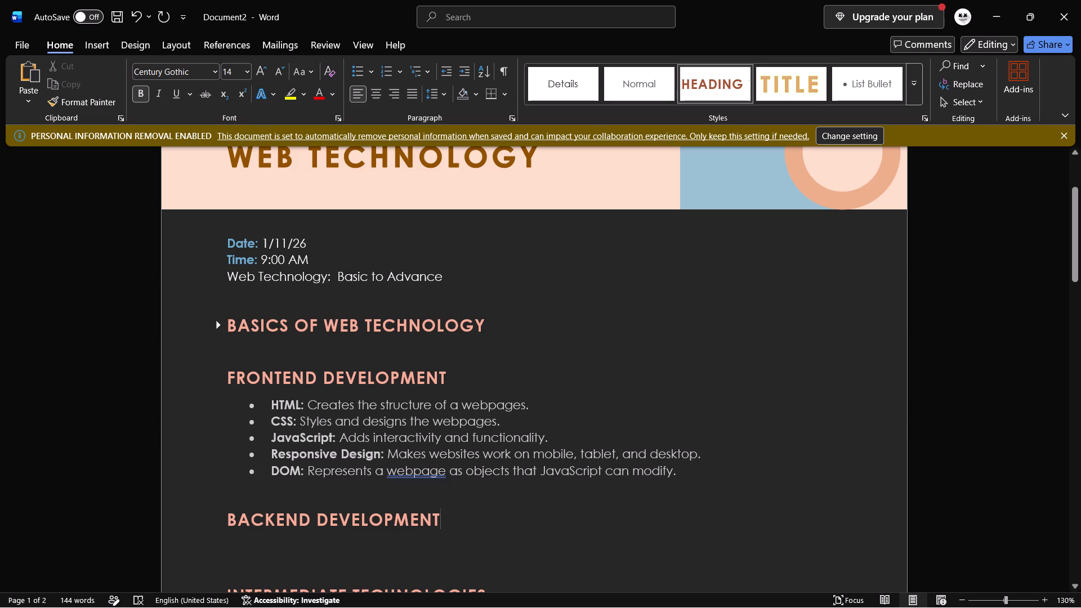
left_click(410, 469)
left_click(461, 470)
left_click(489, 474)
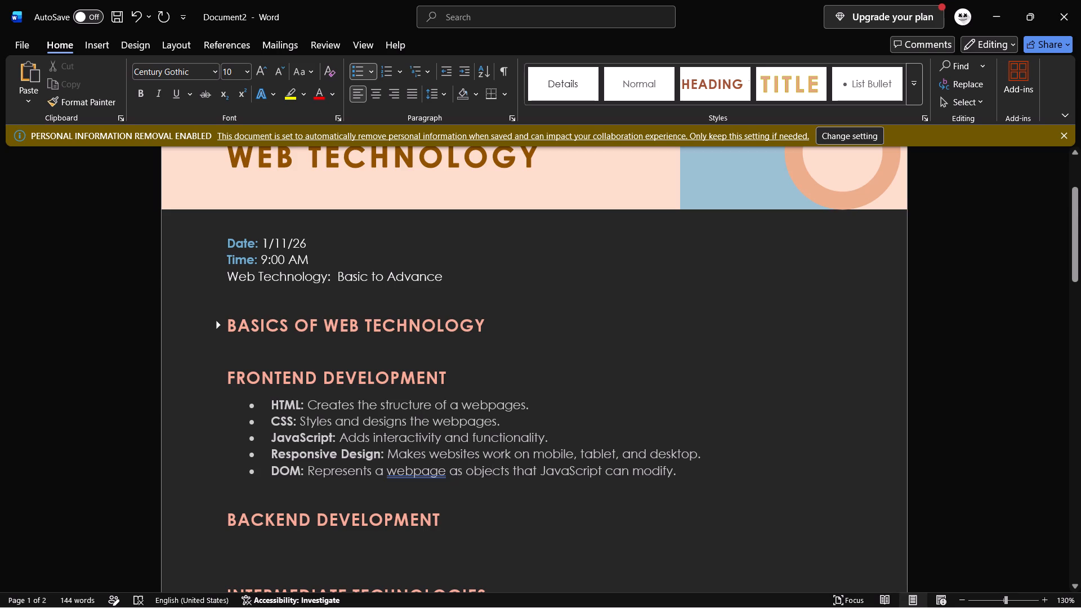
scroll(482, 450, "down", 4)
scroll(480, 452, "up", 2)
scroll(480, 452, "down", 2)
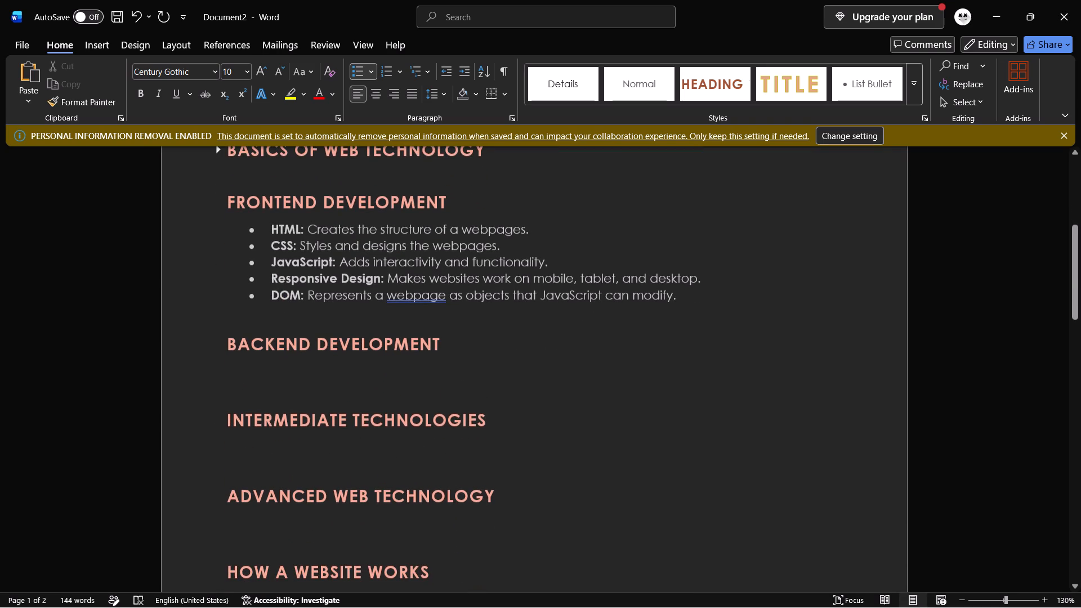
Switch to Adobe Media Encoder, remove the Video-79501 item with its failed H.264 export from the queue, and close the application.
left_click(468, 589)
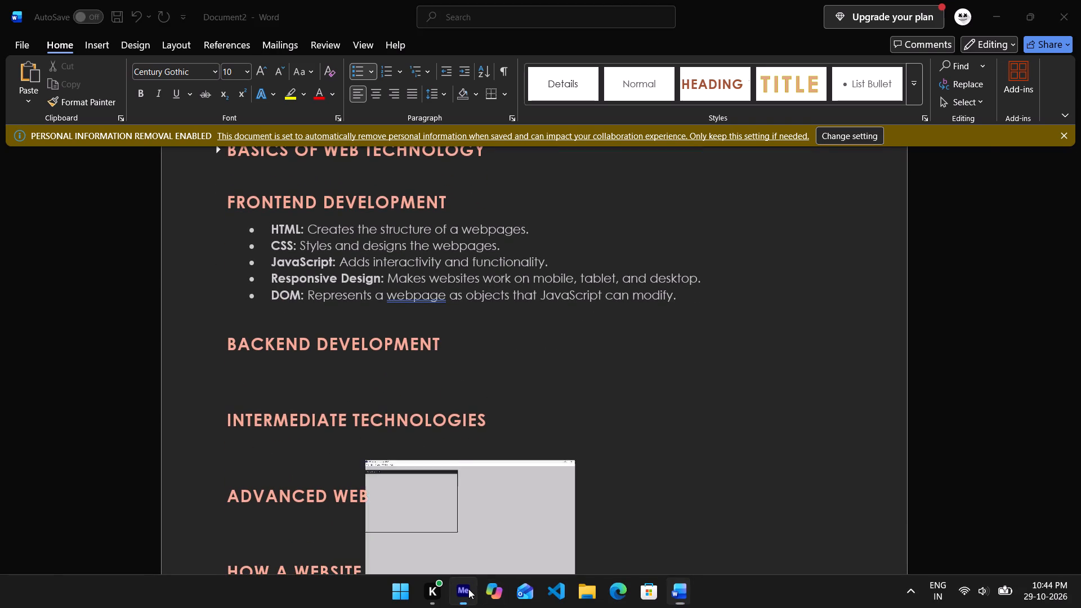
left_click(701, 243)
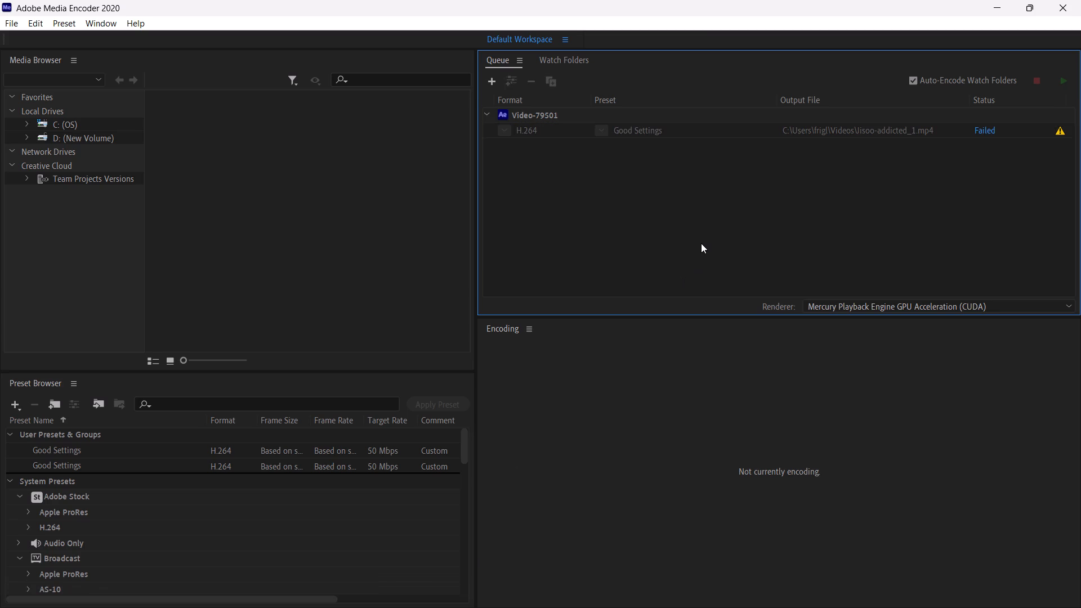
key("ctrl+a")
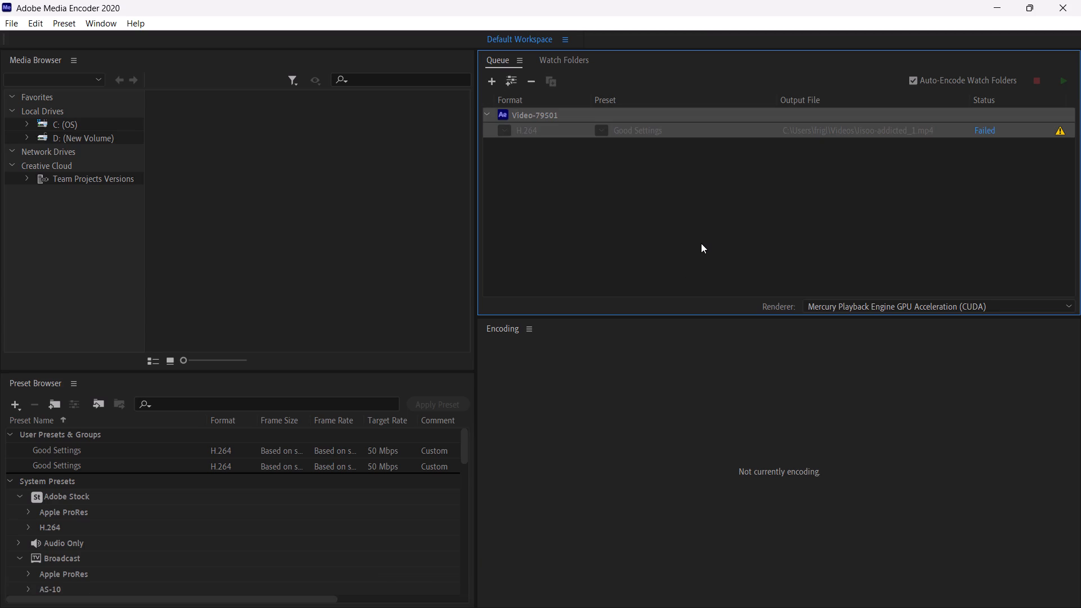
key("BackSpace")
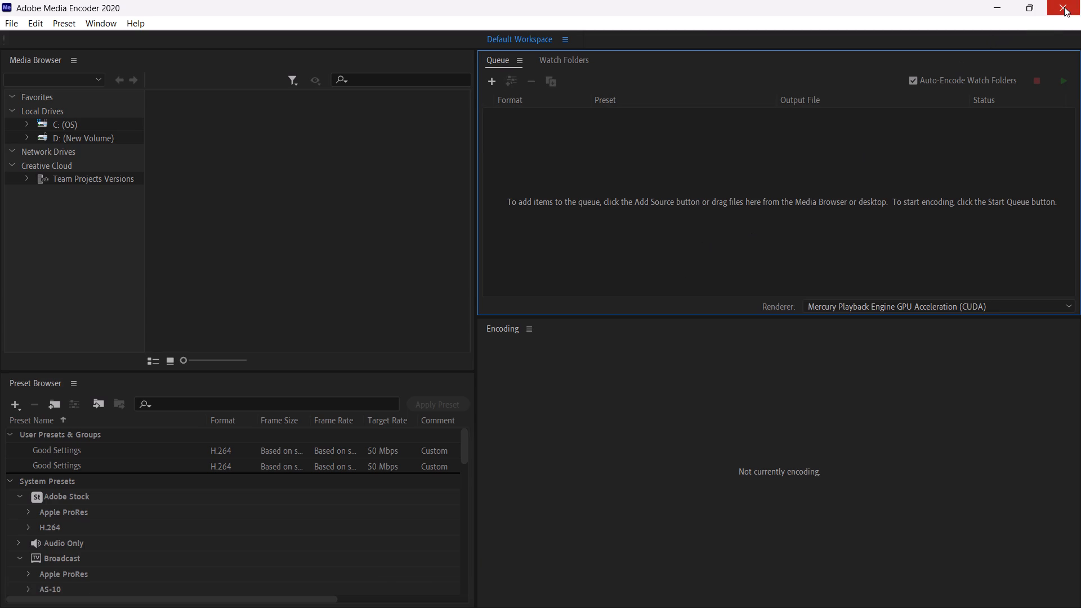
left_click(1064, 7)
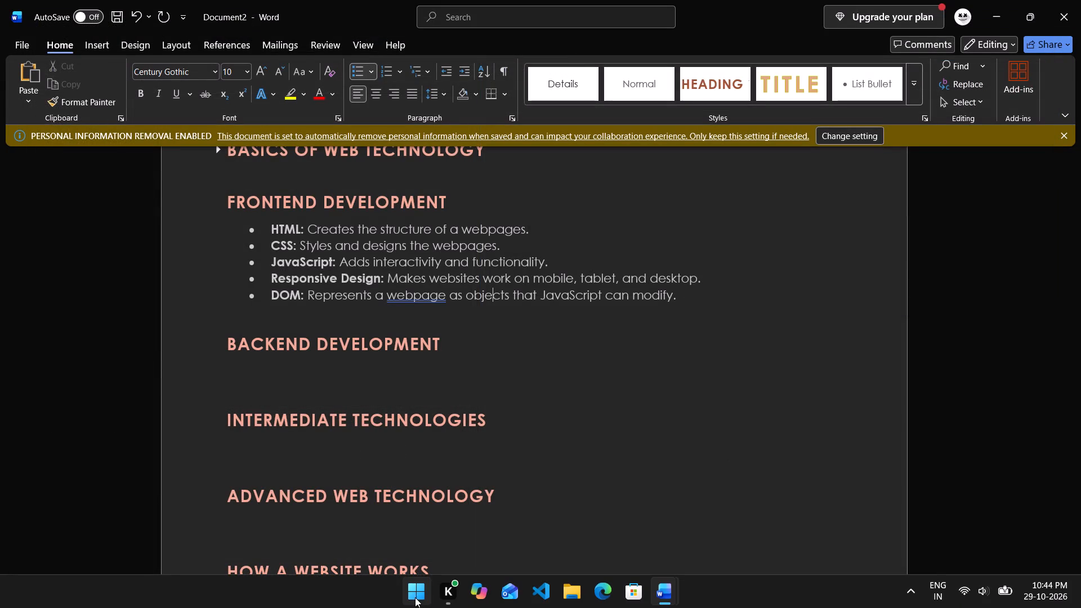